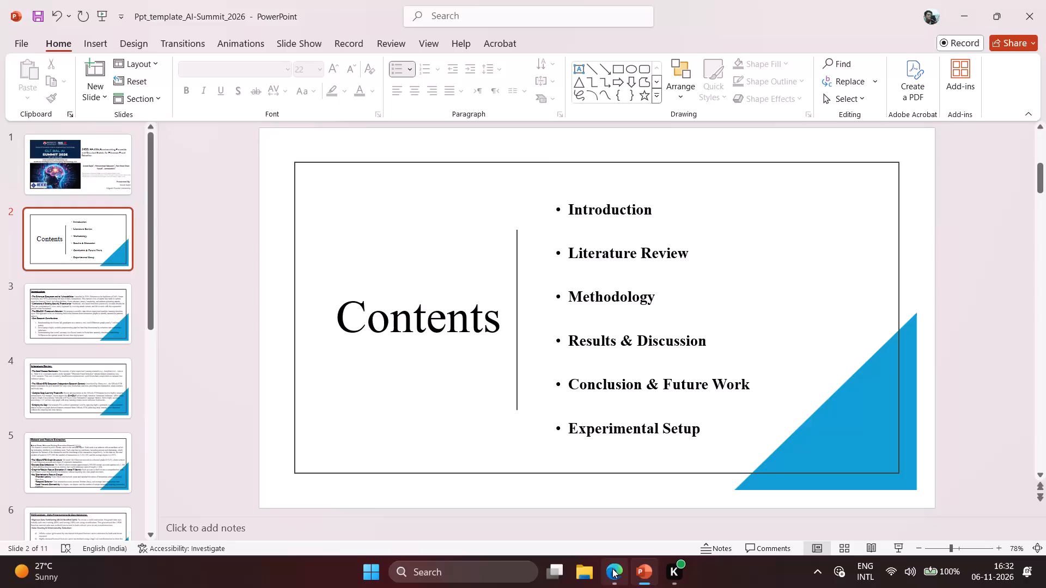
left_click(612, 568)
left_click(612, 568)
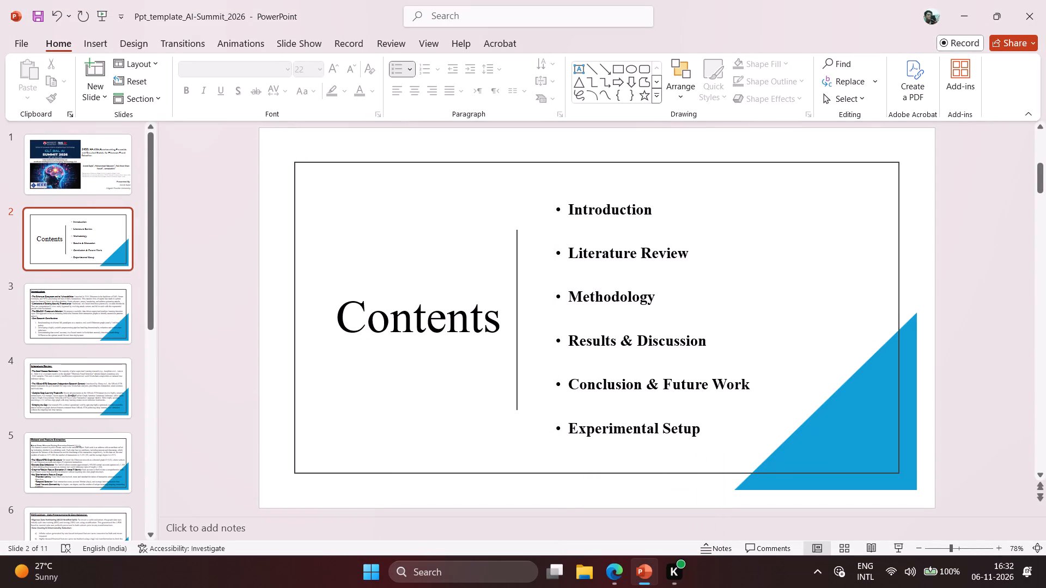
Review the Introduction slide in a full-screen slide show, then return to editing view.
key("Right")
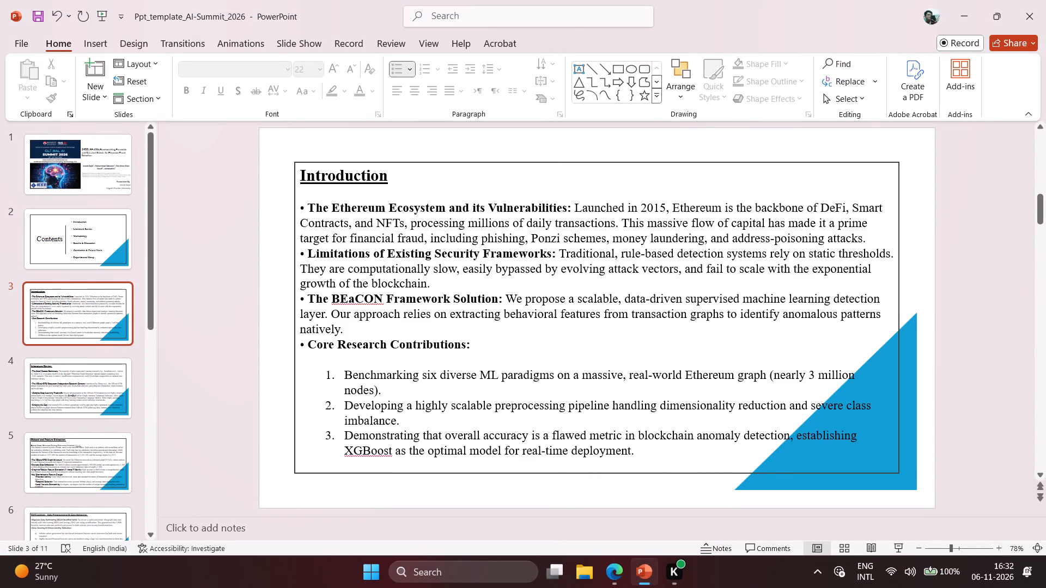
left_click(897, 544)
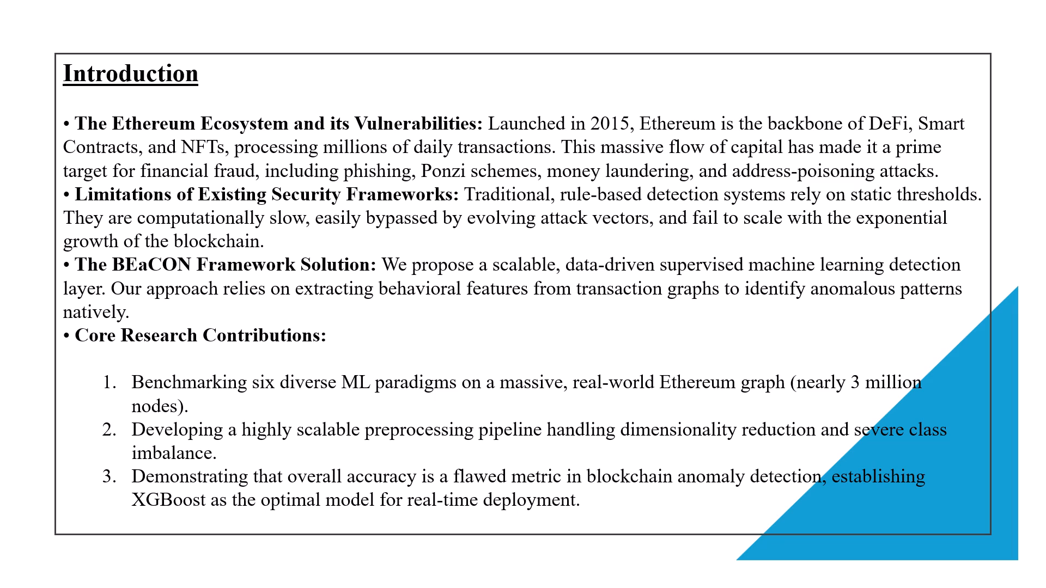
key("Escape")
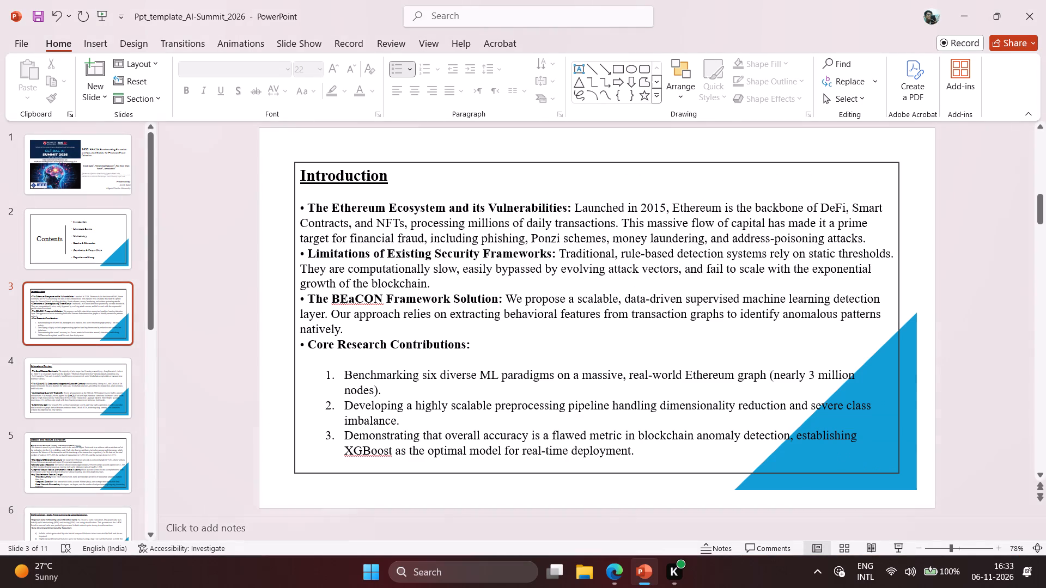
Read the Literature Review slide closely, especially the Small Dataset Bottleneck paragraph, and continue to the Dataset and Feature Extraction slide.
key("Right")
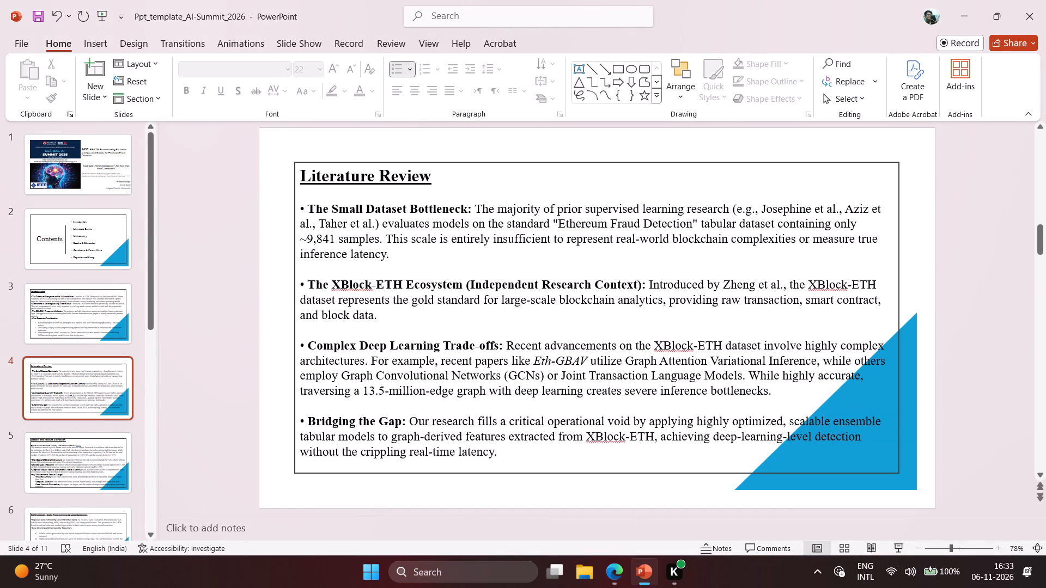
scroll(456, 222, "up", 2, "ctrl")
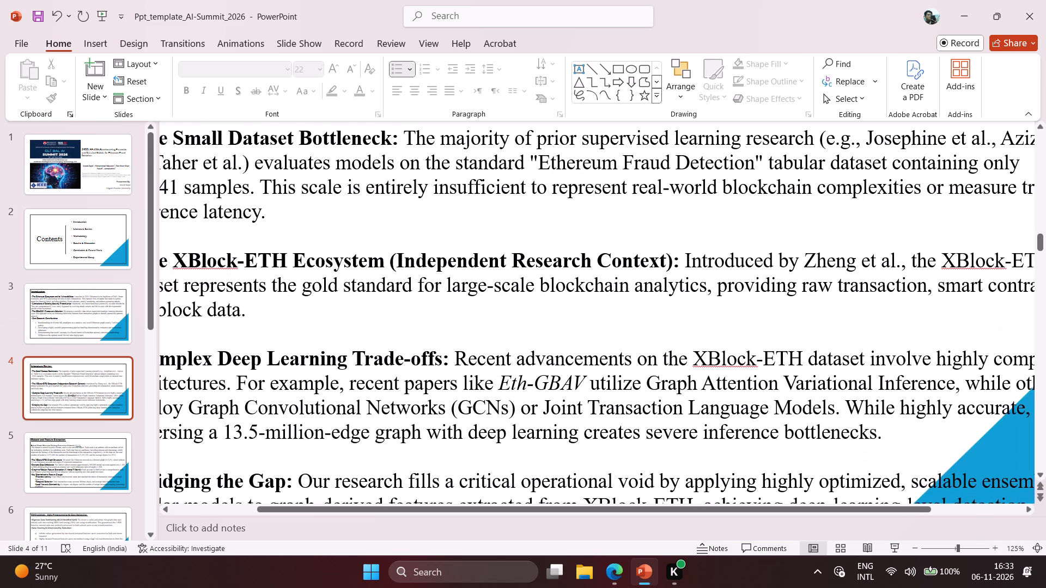
scroll(456, 222, "down", 1, "ctrl")
scroll(456, 222, "up", 1)
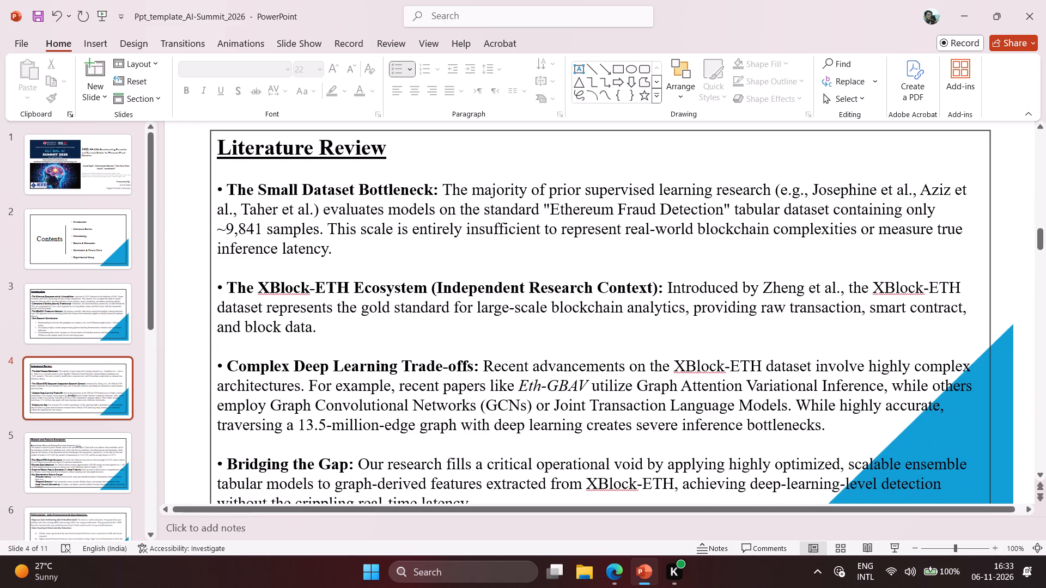
left_click_drag(446, 188, 734, 204)
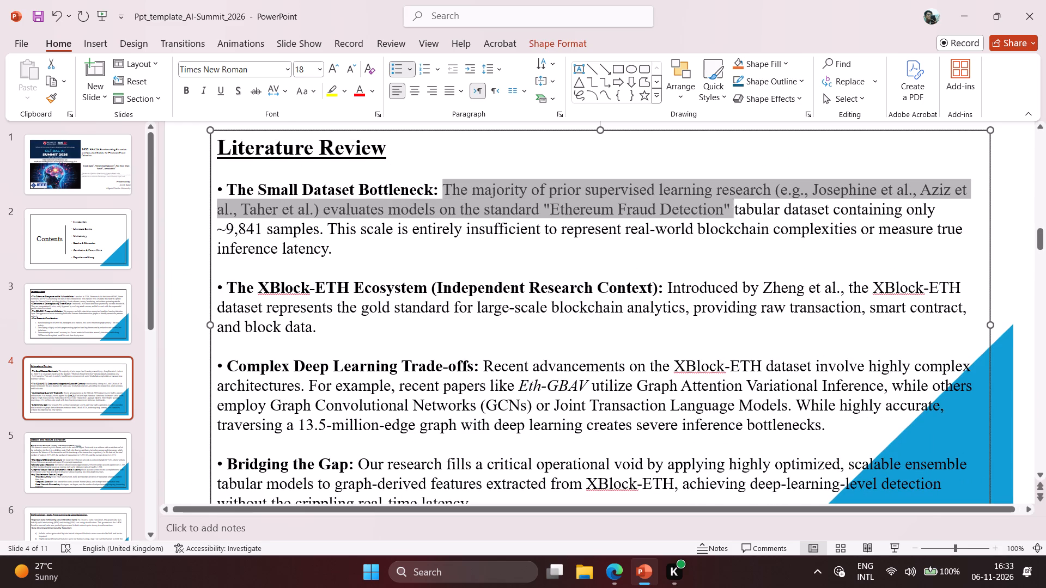
left_click_drag(734, 204, 422, 209)
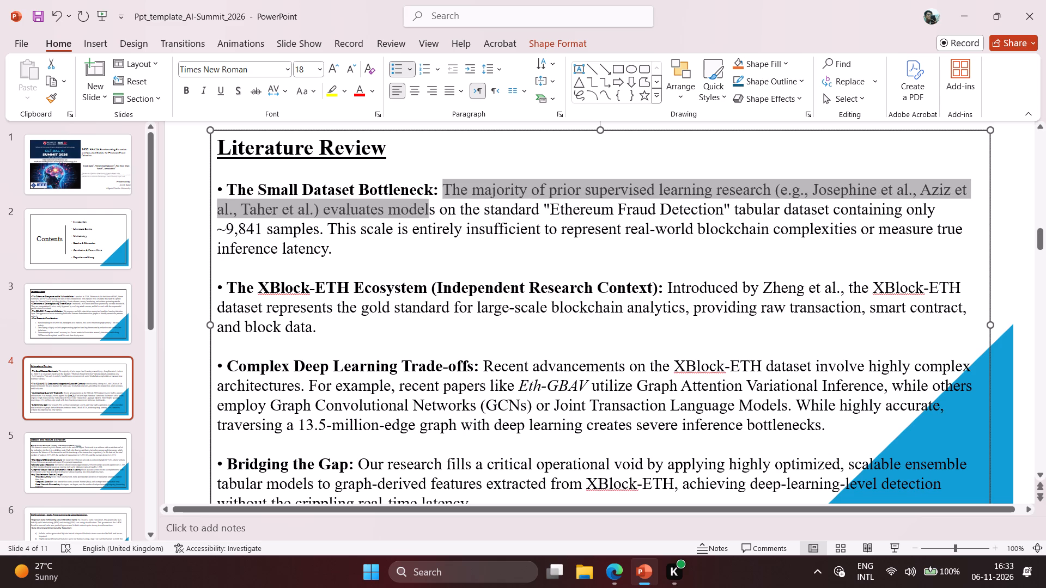
left_click_drag(422, 209, 692, 214)
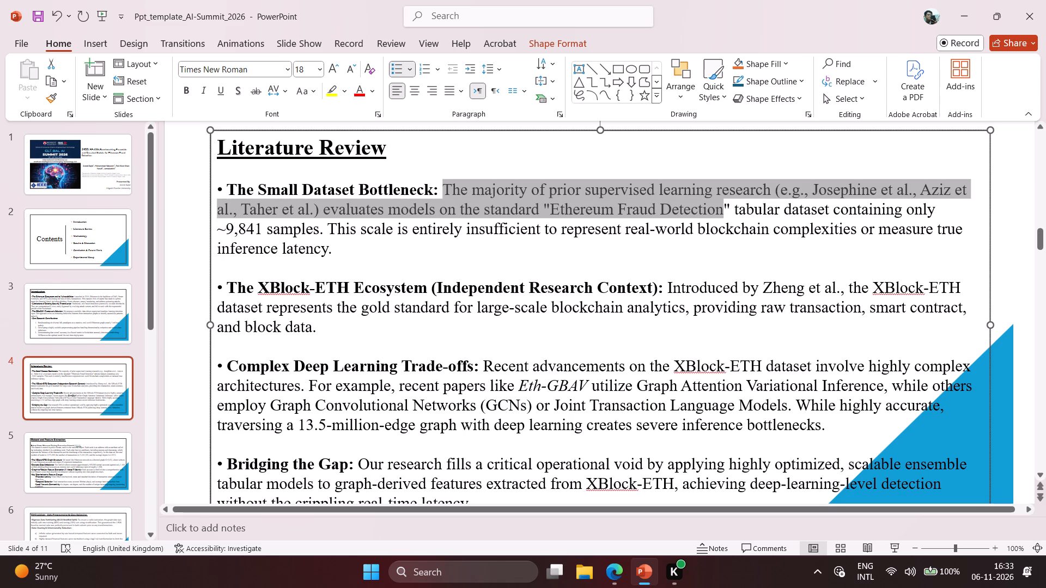
left_click_drag(692, 214, 793, 210)
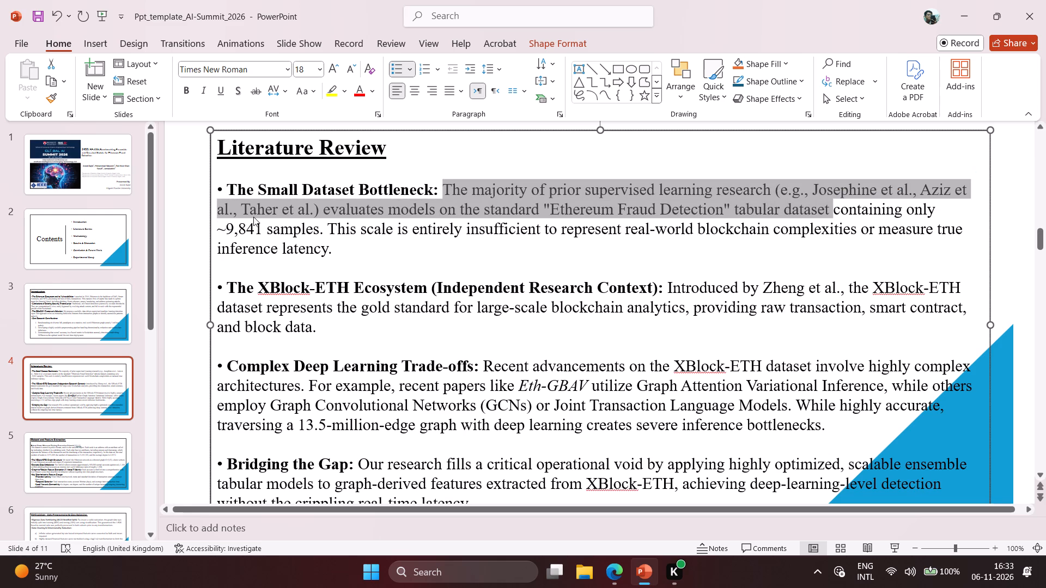
double_click(253, 217)
left_click(388, 267)
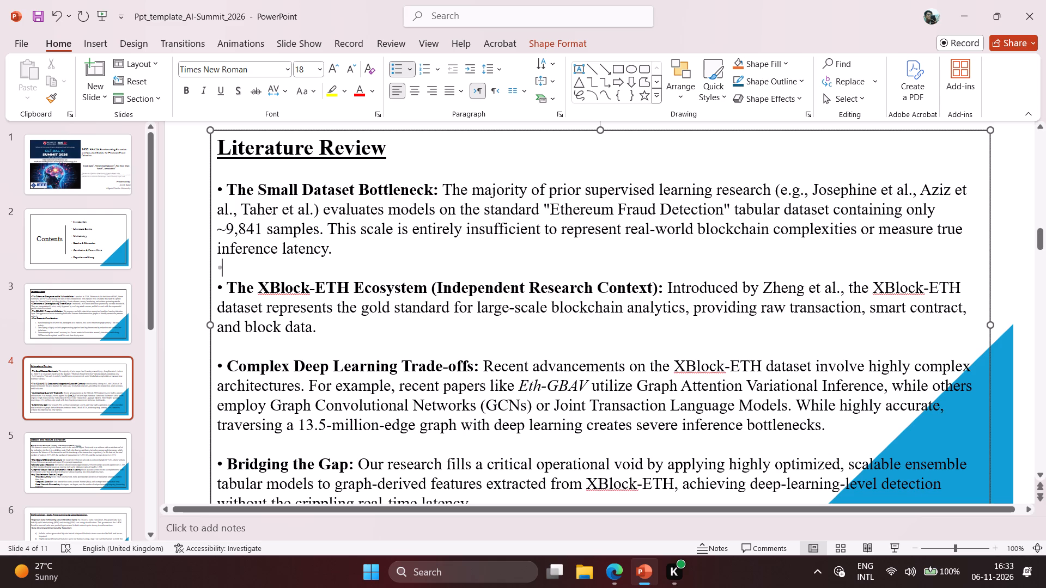
scroll(388, 267, "down", 1)
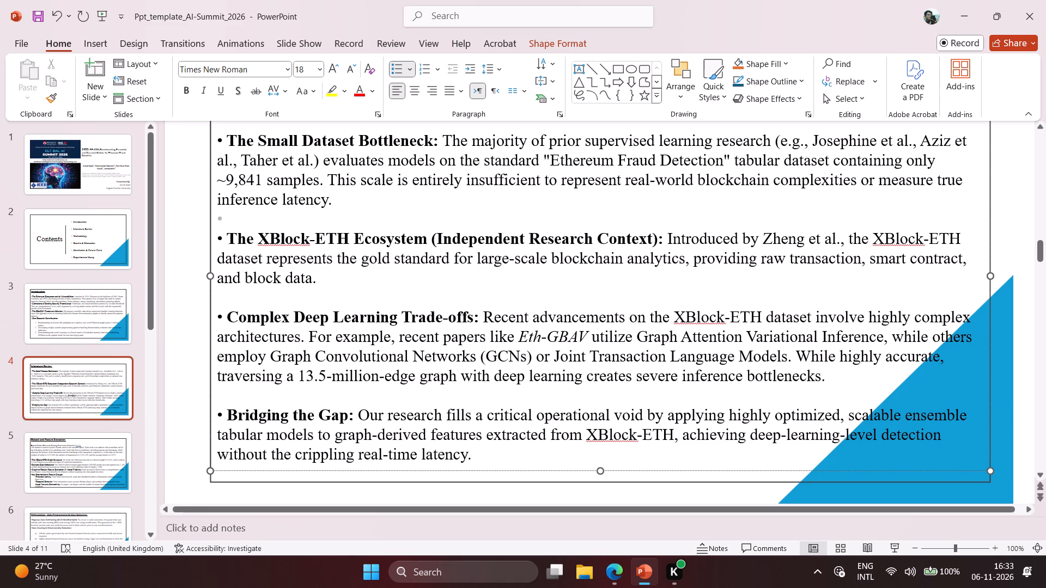
key("Right")
key("Right")
scroll(561, 465, "down", 2, "ctrl")
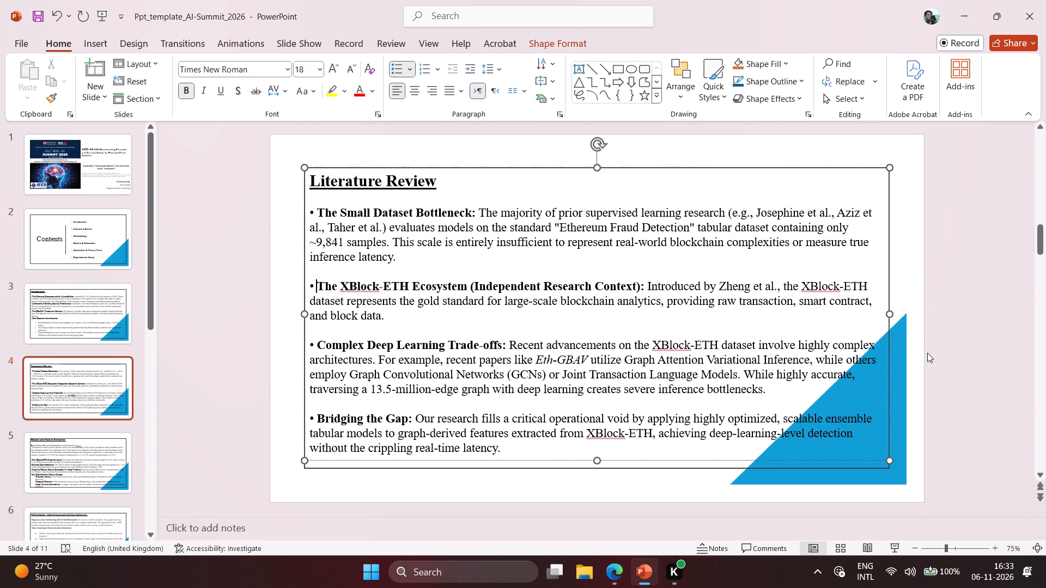
left_click(929, 353)
key("Right")
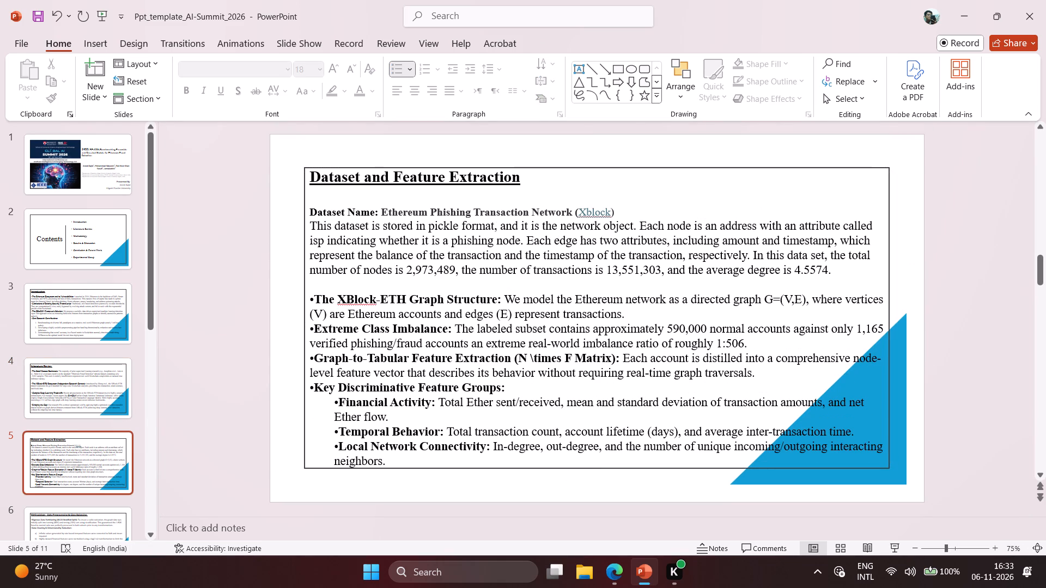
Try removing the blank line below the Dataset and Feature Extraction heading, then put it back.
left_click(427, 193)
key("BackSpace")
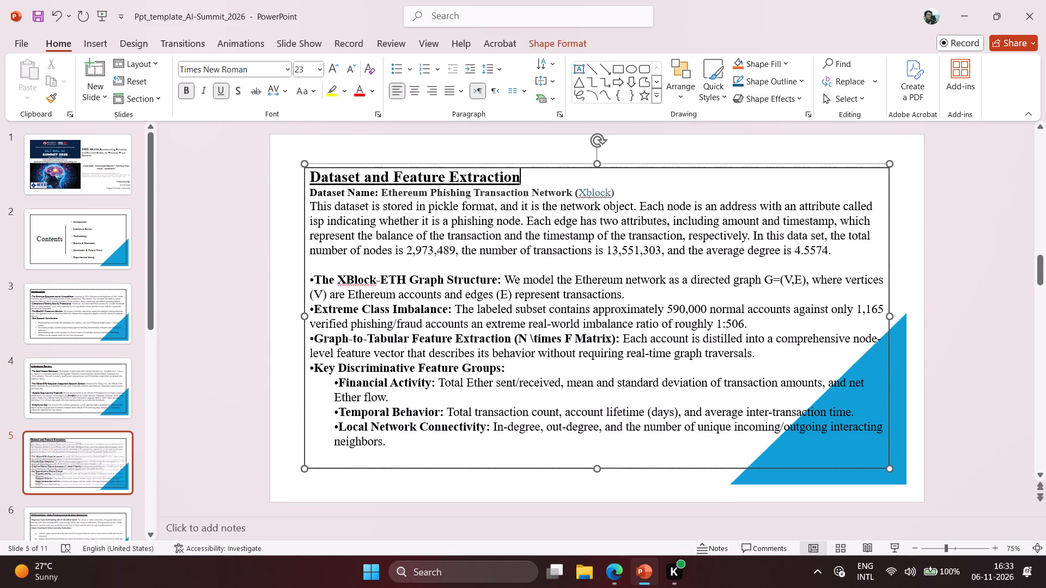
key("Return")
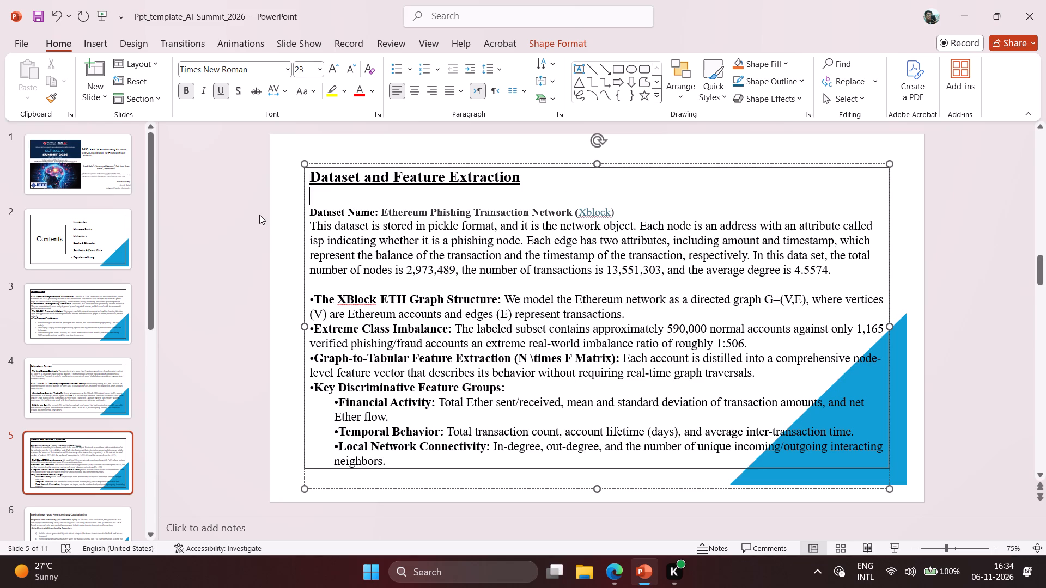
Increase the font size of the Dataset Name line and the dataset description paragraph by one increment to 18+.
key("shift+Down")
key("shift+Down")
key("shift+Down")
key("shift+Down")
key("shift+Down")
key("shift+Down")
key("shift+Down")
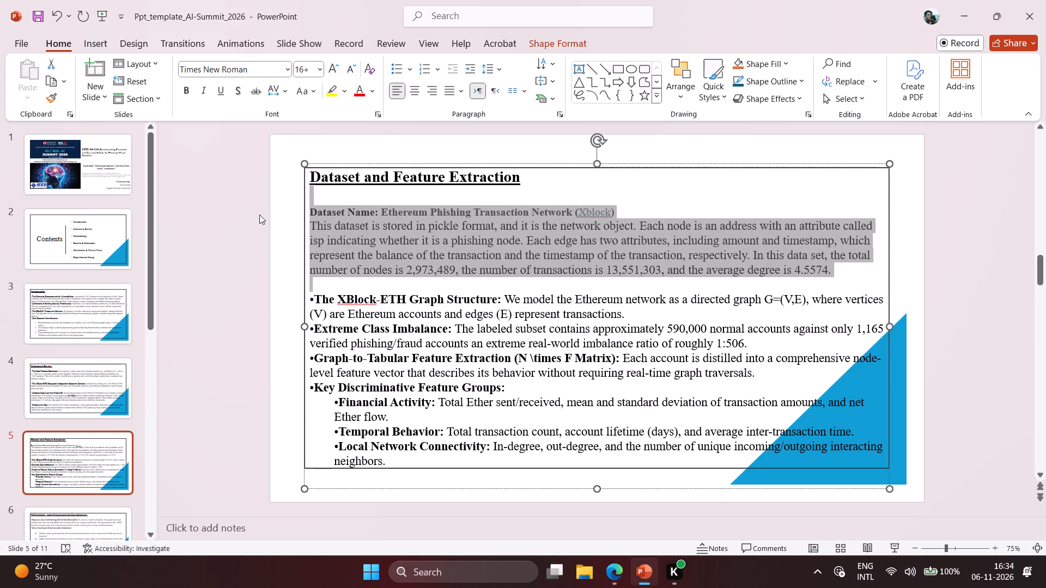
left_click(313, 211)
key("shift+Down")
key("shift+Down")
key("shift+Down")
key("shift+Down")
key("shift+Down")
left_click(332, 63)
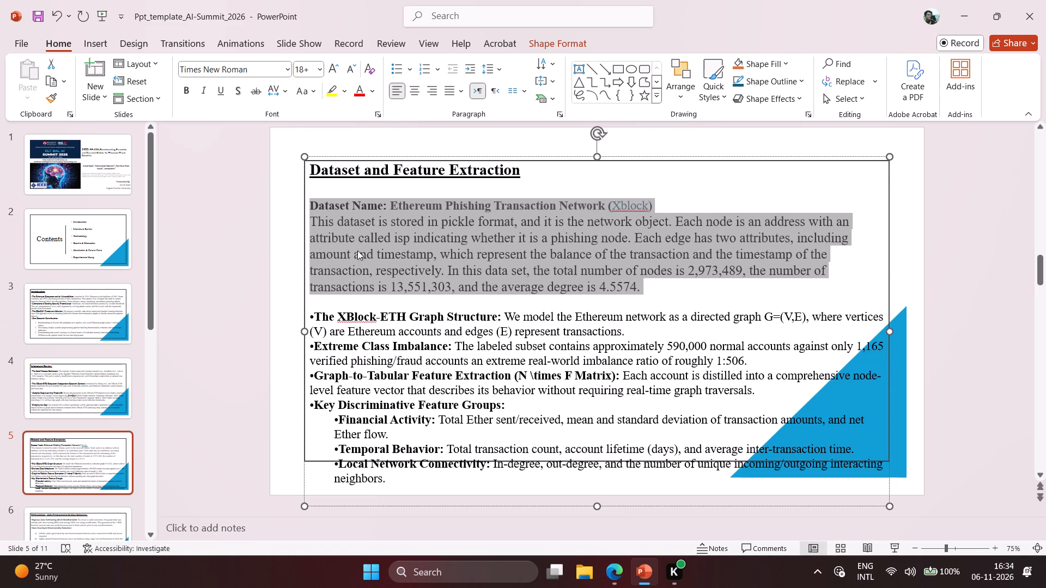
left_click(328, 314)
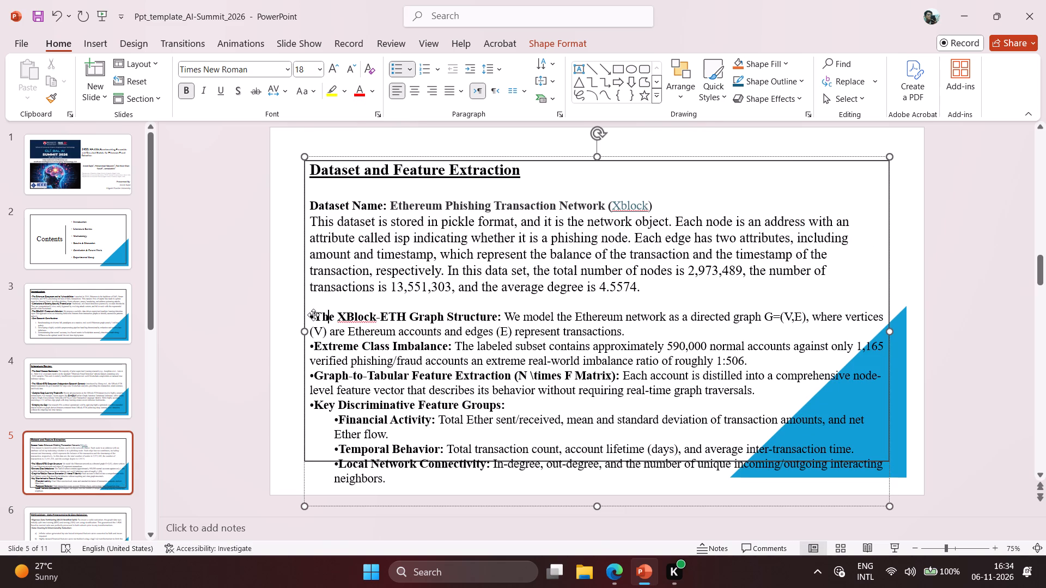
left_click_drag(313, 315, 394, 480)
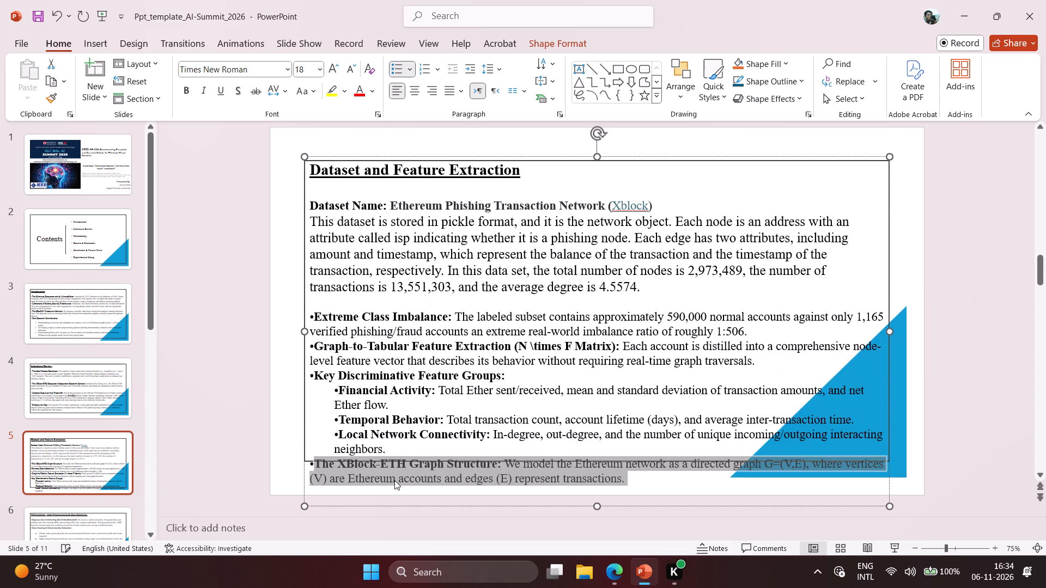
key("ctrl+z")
Reduce the font size of all bullets from The XBlock-ETH Graph Structure through Local Network Connectivity to 16.
left_click(394, 480)
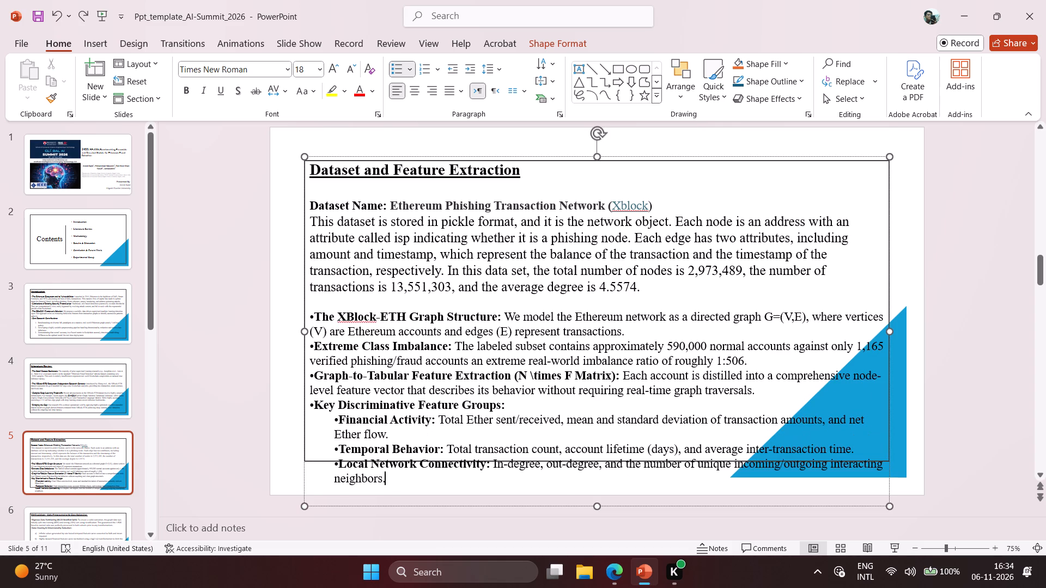
key("shift+Up")
key("shift+Up")
key("shift+Up")
key("shift+Up")
key("shift+Up")
key("shift+Up")
key("shift+Up")
key("shift+Up")
key("shift+Up")
key("shift+Up")
key("shift+Up")
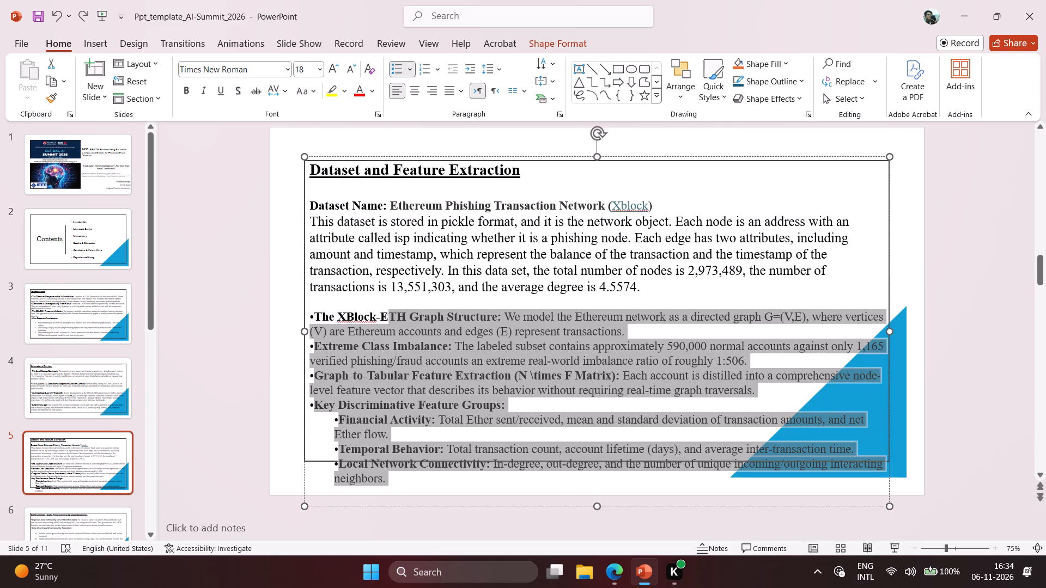
key("shift+Left")
key("shift+Left")
key("shift+Left")
key("shift+Left")
key("shift+Left")
key("shift+Left")
key("shift+Left")
key("shift+Left")
key("shift+Left")
key("shift+Left")
key("shift+Left")
key("shift+Left")
key("shift+Left")
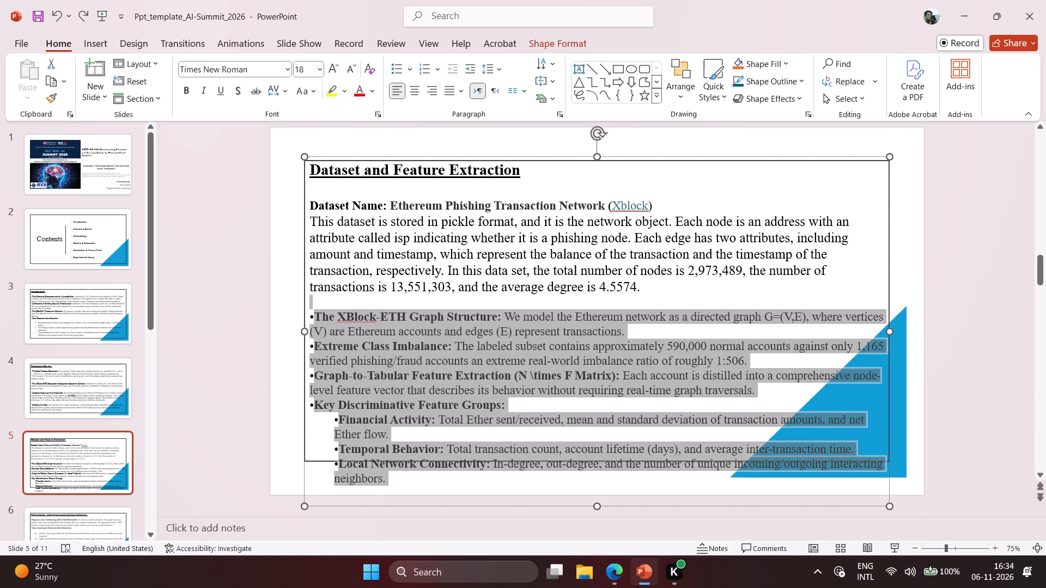
key("shift+Right")
left_click(354, 63)
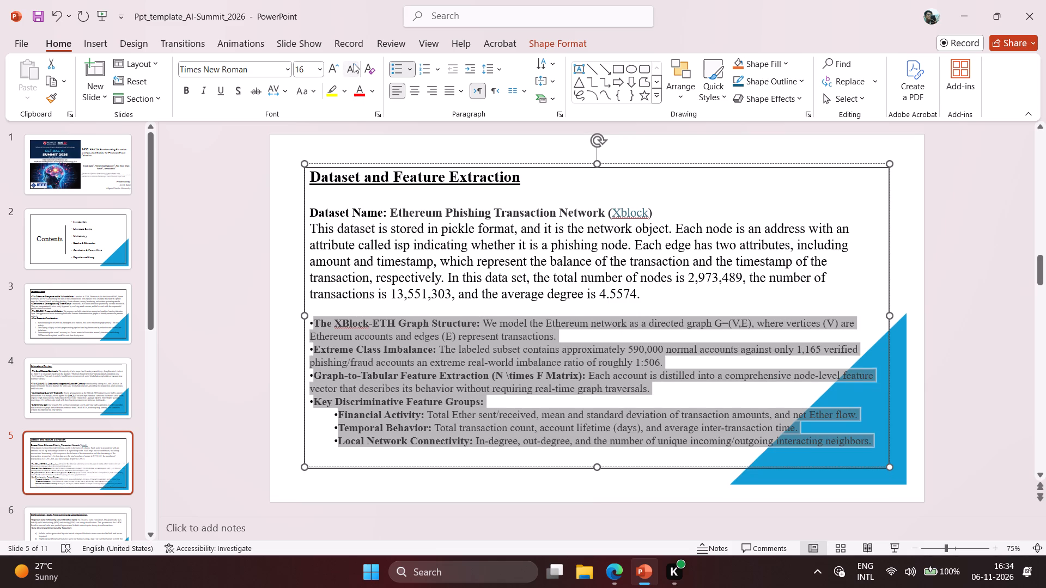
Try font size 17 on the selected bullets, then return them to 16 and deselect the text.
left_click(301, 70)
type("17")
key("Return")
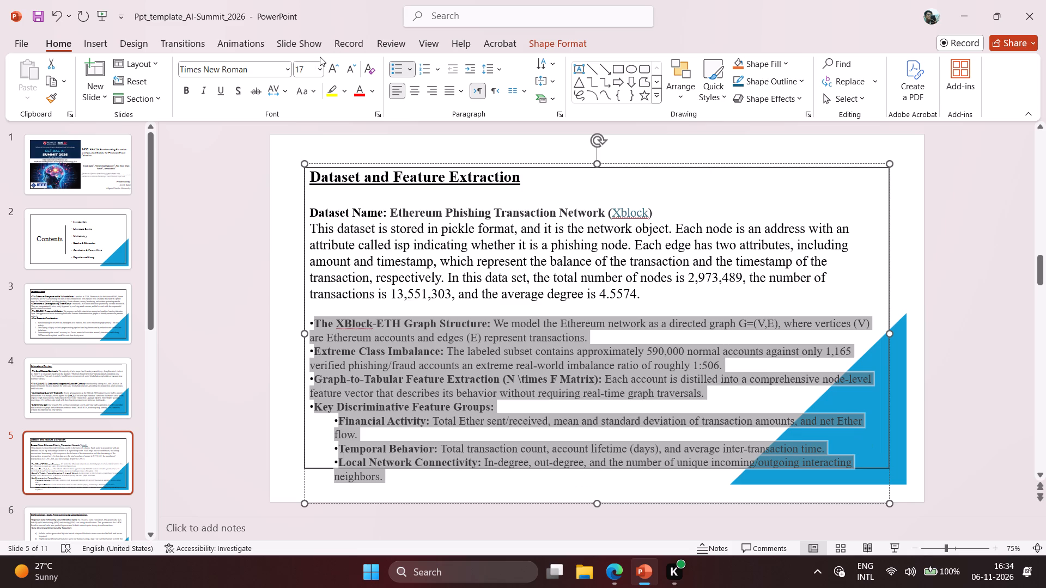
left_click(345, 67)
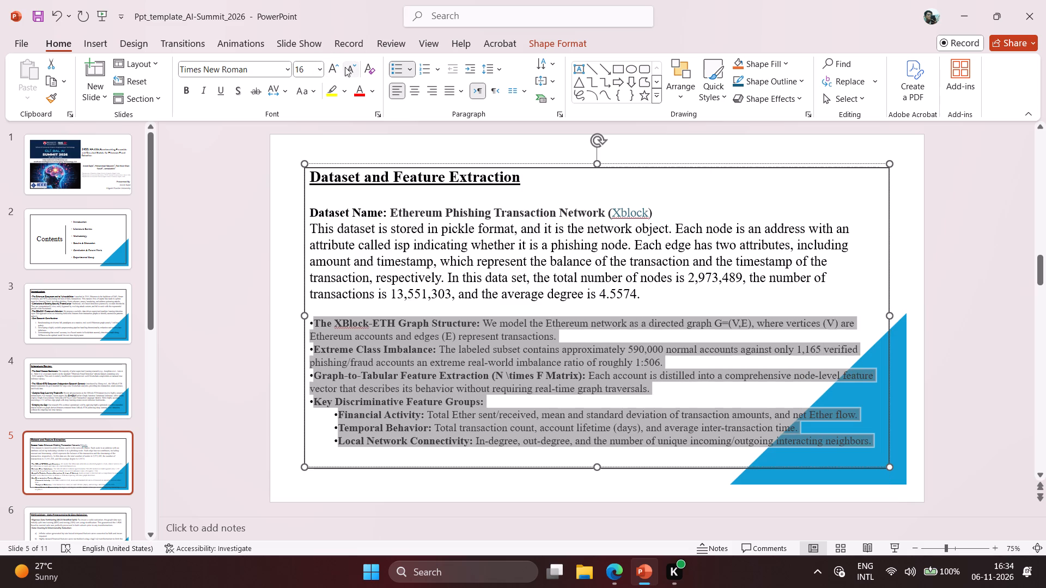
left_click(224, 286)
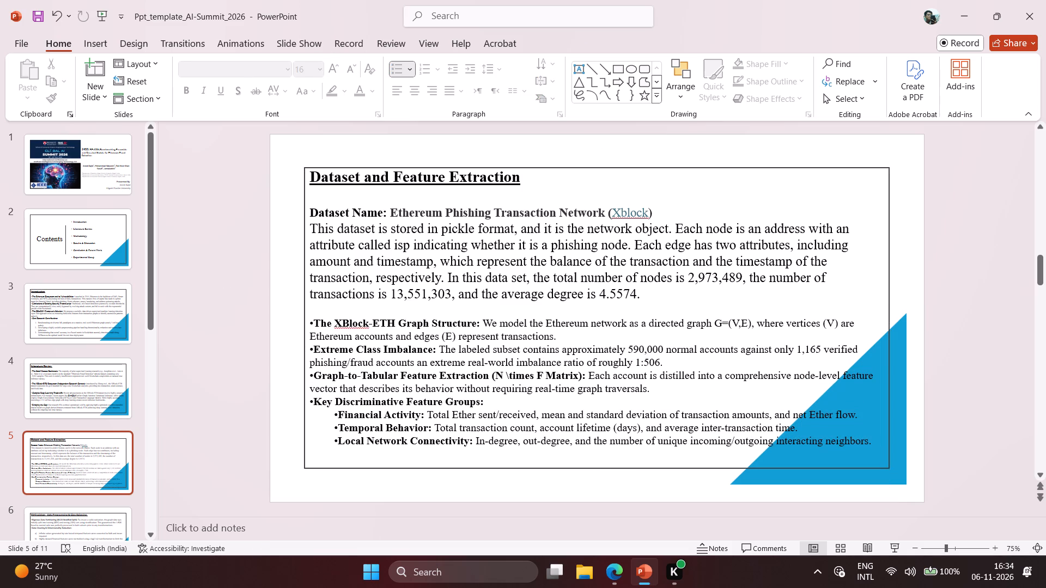
Reduce the font size of the Dataset Name line, its description and the blank line above by one increment to 16+.
left_click_drag(646, 295, 311, 205)
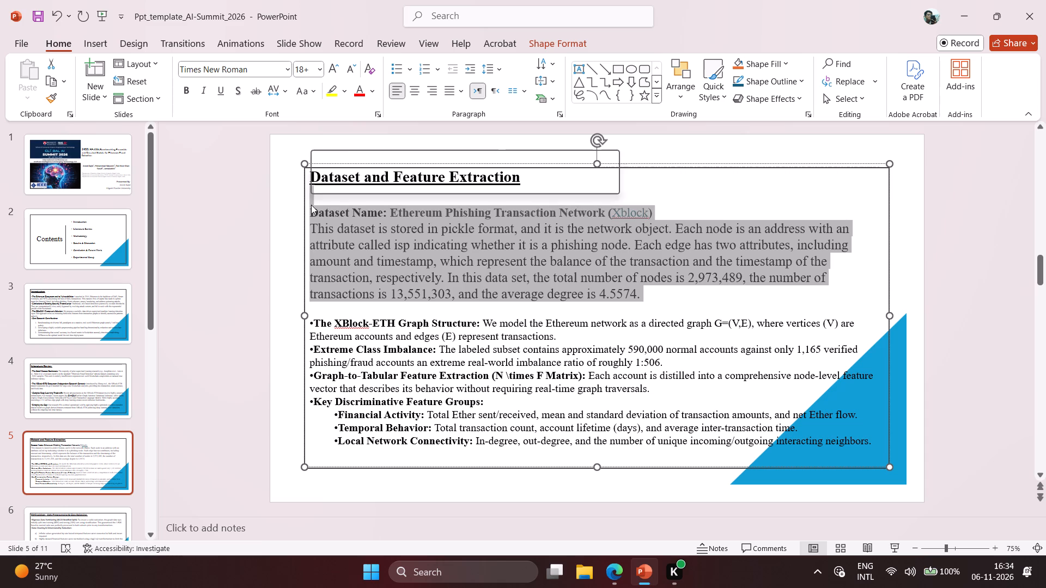
left_click(346, 71)
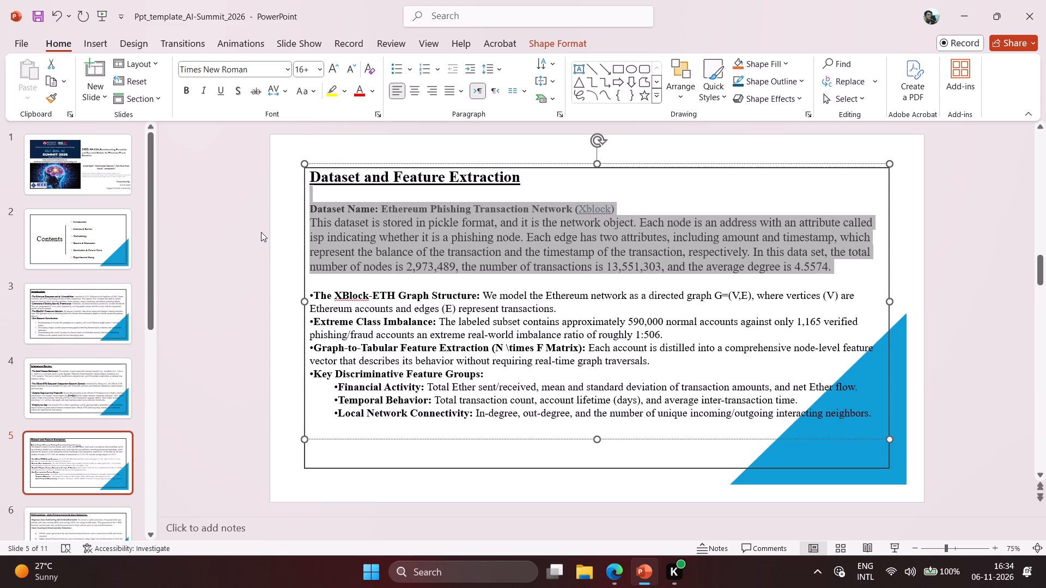
Set the font size of all bullets from The XBlock-ETH Graph Structure through Local Network Connectivity to 17.
left_click(233, 238)
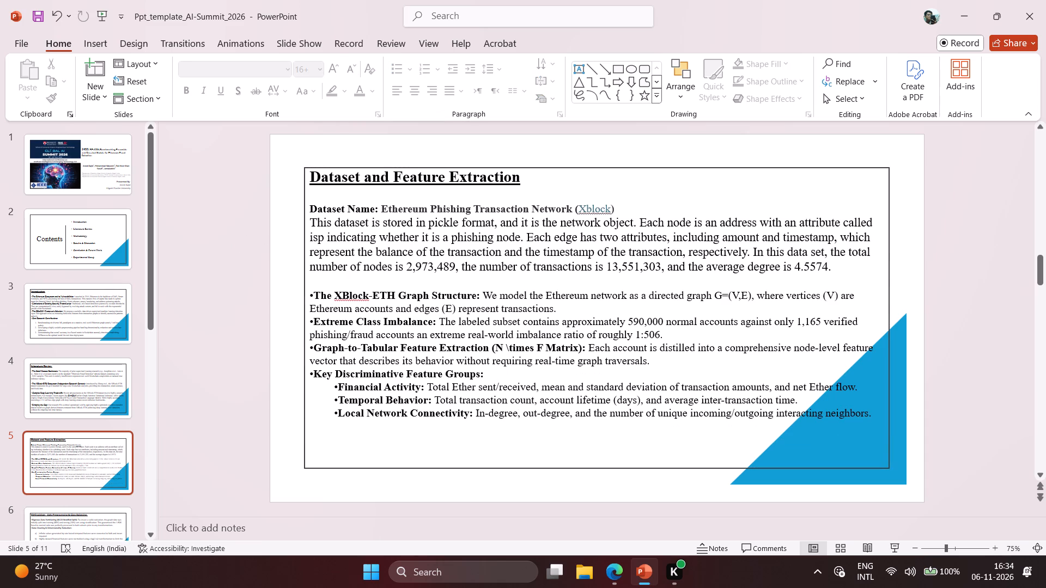
left_click(495, 417)
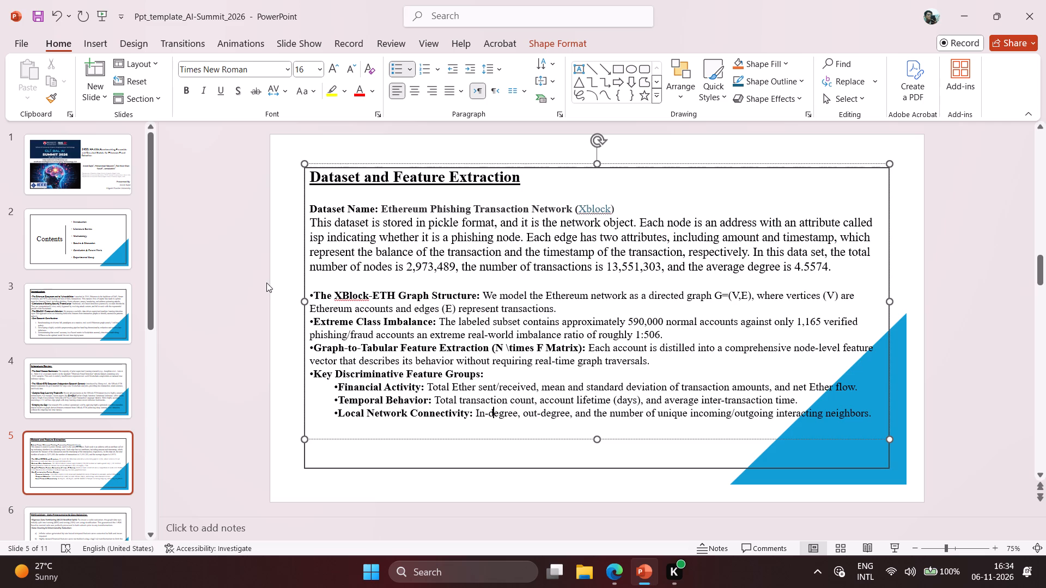
left_click_drag(314, 295, 658, 431)
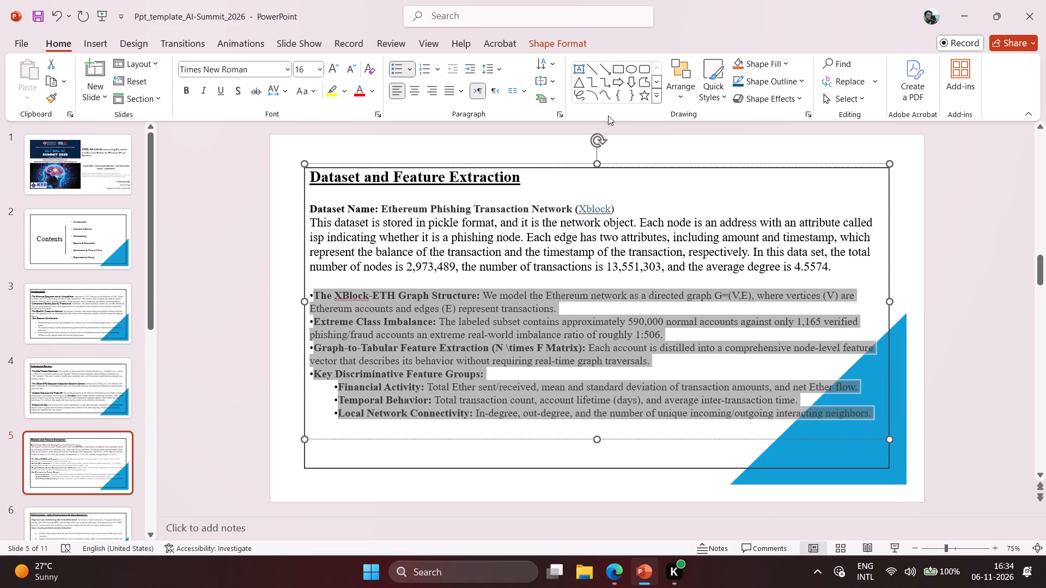
left_click(307, 70)
type("17")
key("Return")
left_click(214, 215)
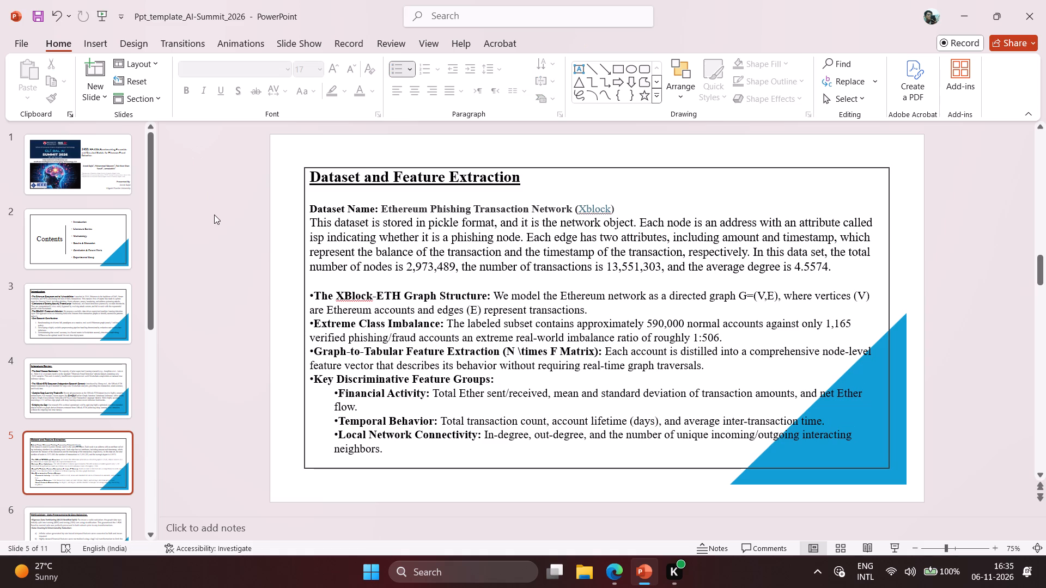
Compare the text sizes and frame fit of the Dataset slide and the two Methodology slides, checking the preprocessing paragraphs' font size.
scroll(88, 395, "down", 3)
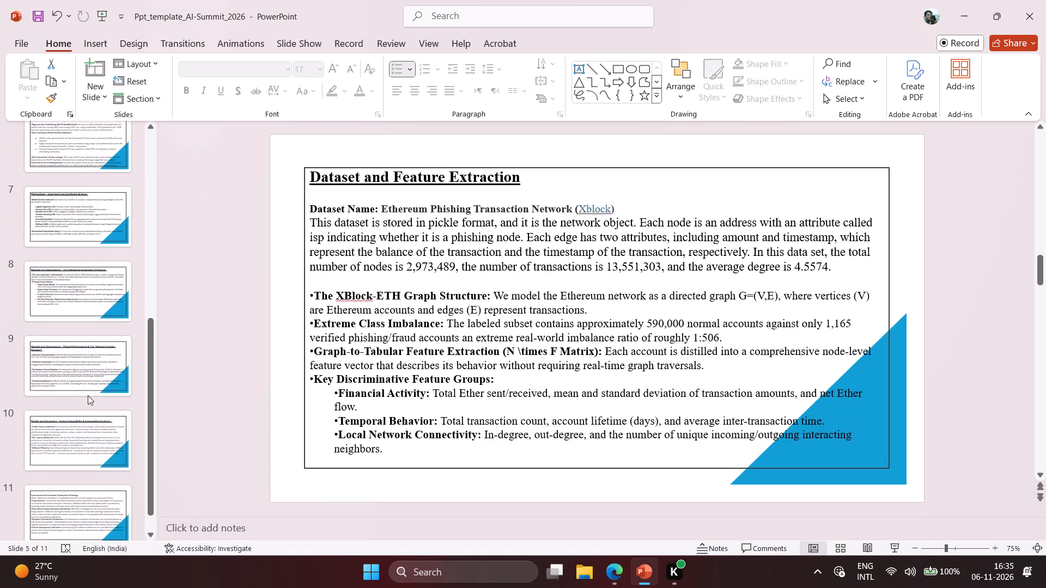
scroll(111, 222, "up", 1)
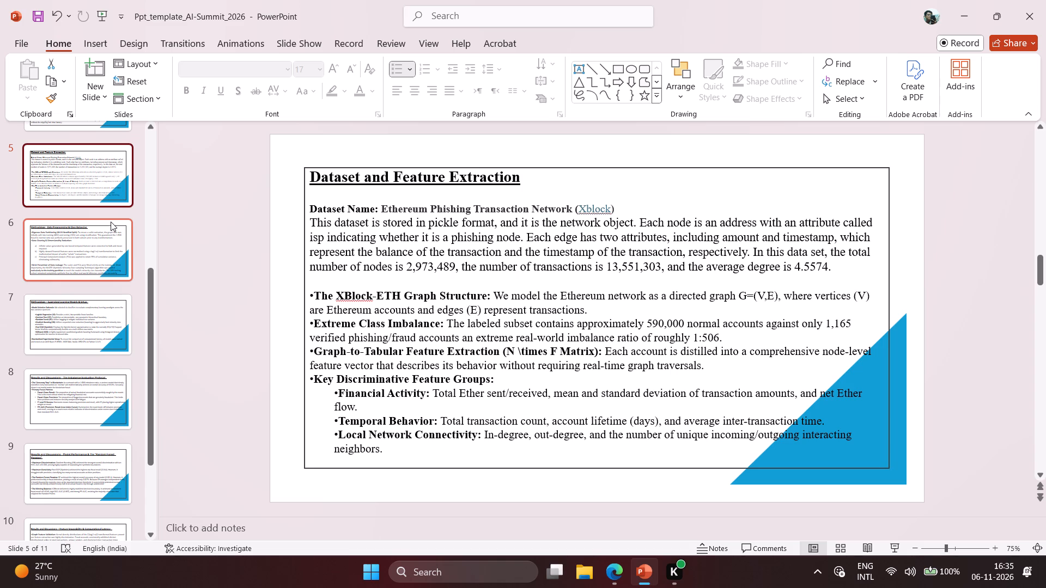
left_click(111, 222)
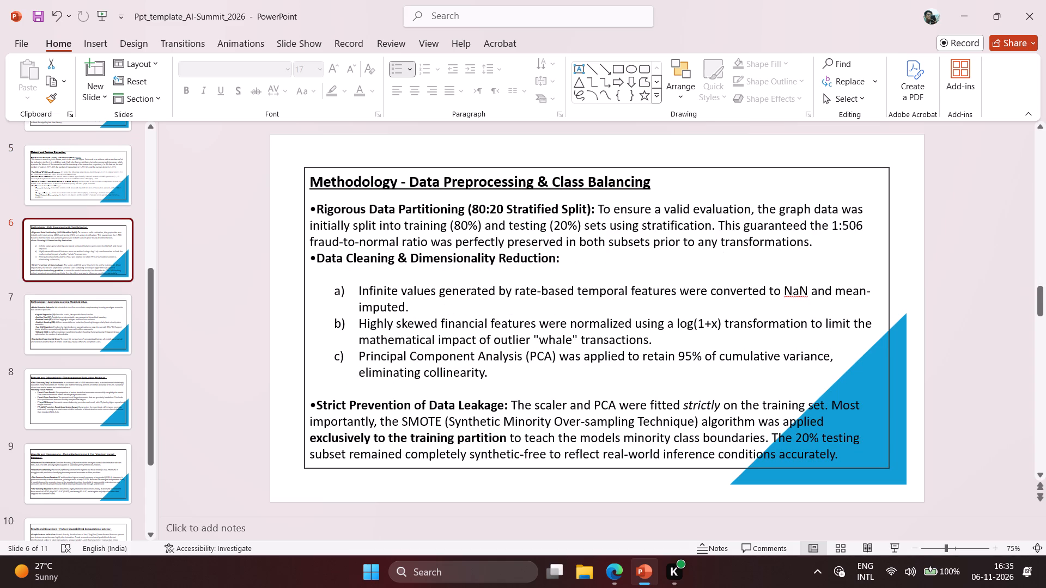
left_click(101, 192)
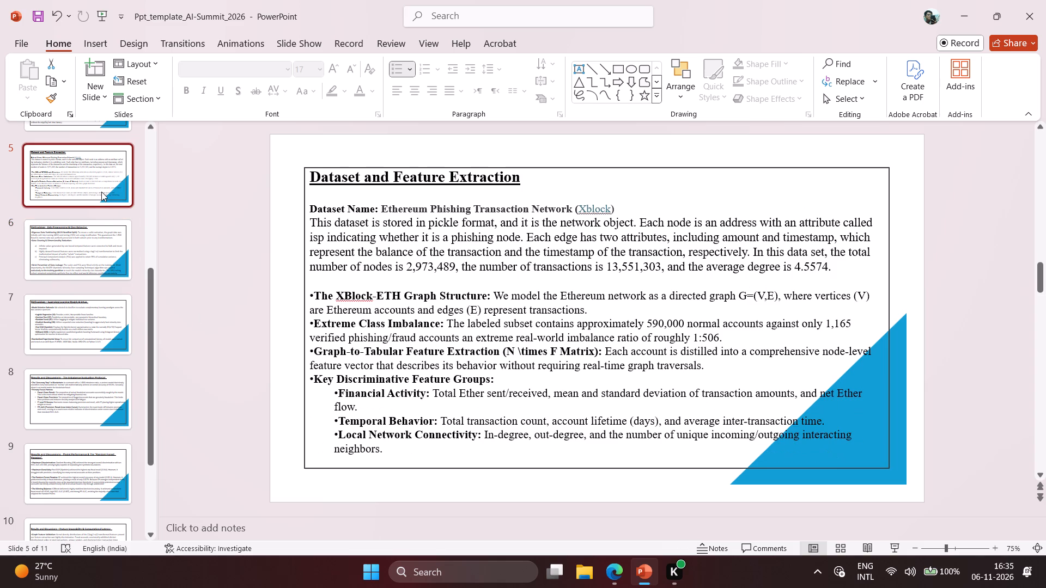
left_click(93, 241)
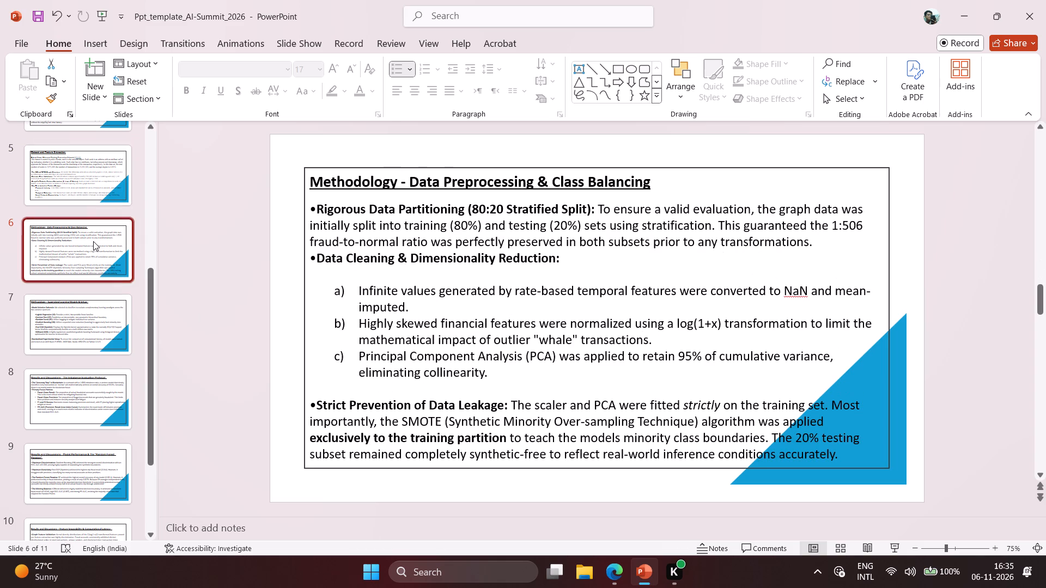
left_click(90, 310)
left_click(94, 259)
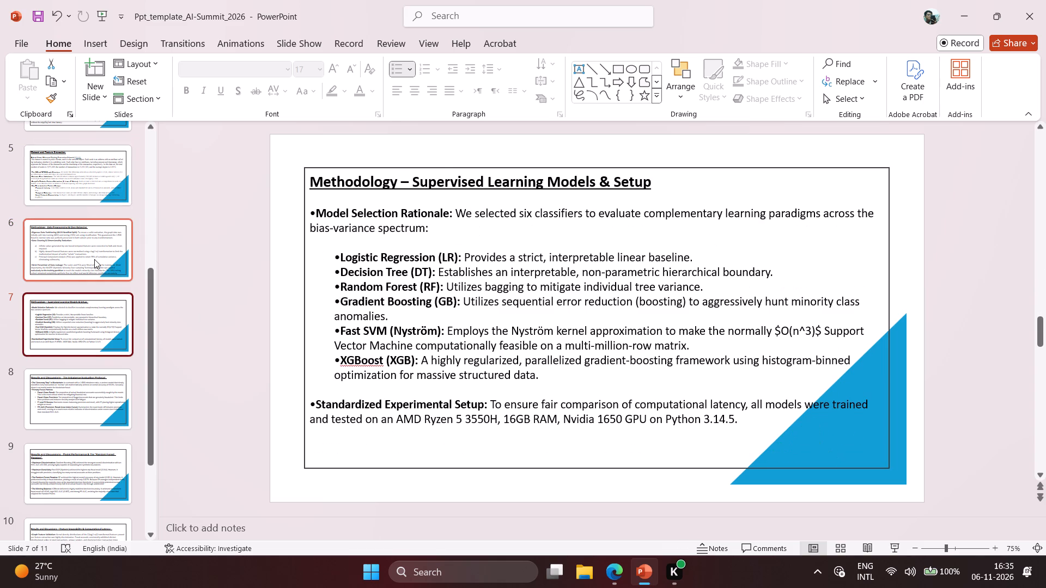
left_click(471, 236)
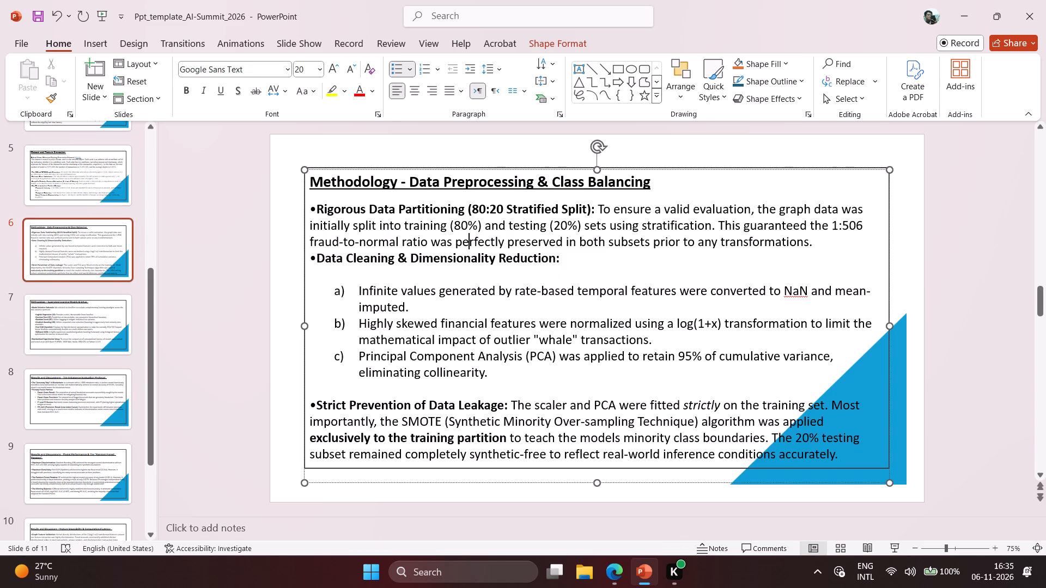
left_click(406, 422)
On the Supervised Learning Models & Setup slide, set all text below the title to font size 20.
left_click(78, 328)
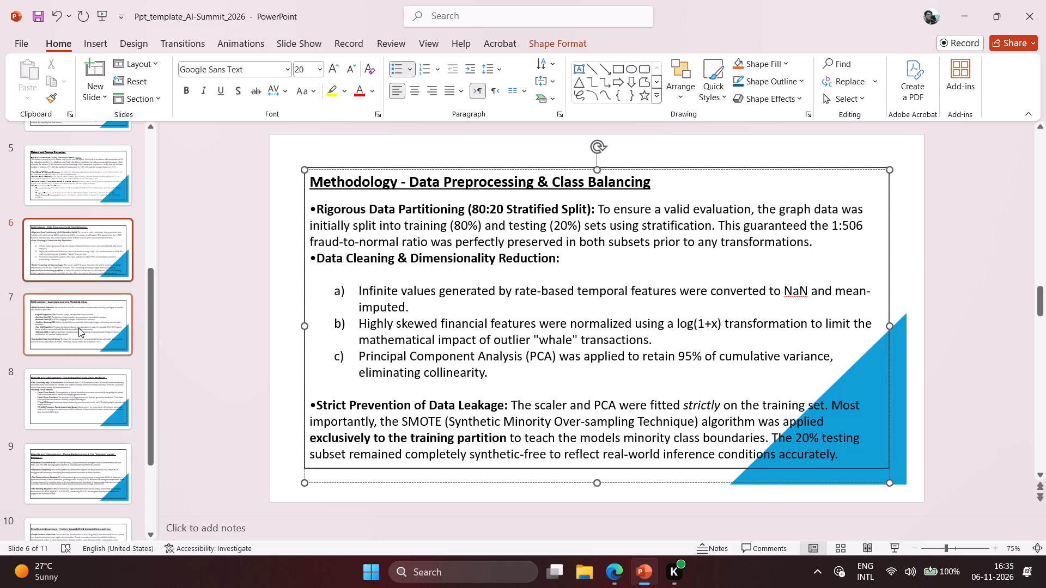
left_click(421, 226)
left_click(433, 314)
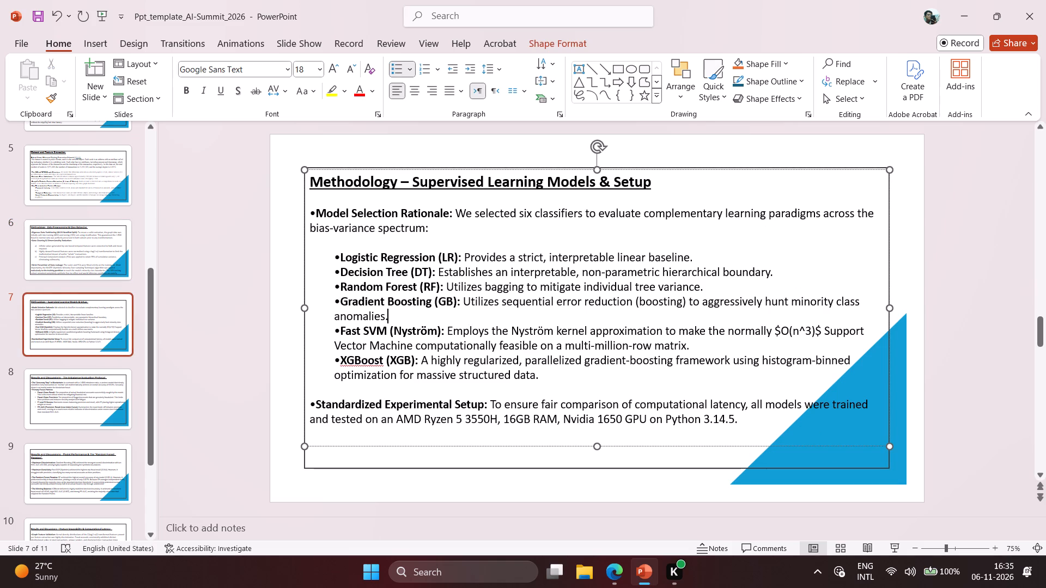
left_click_drag(745, 426, 238, 208)
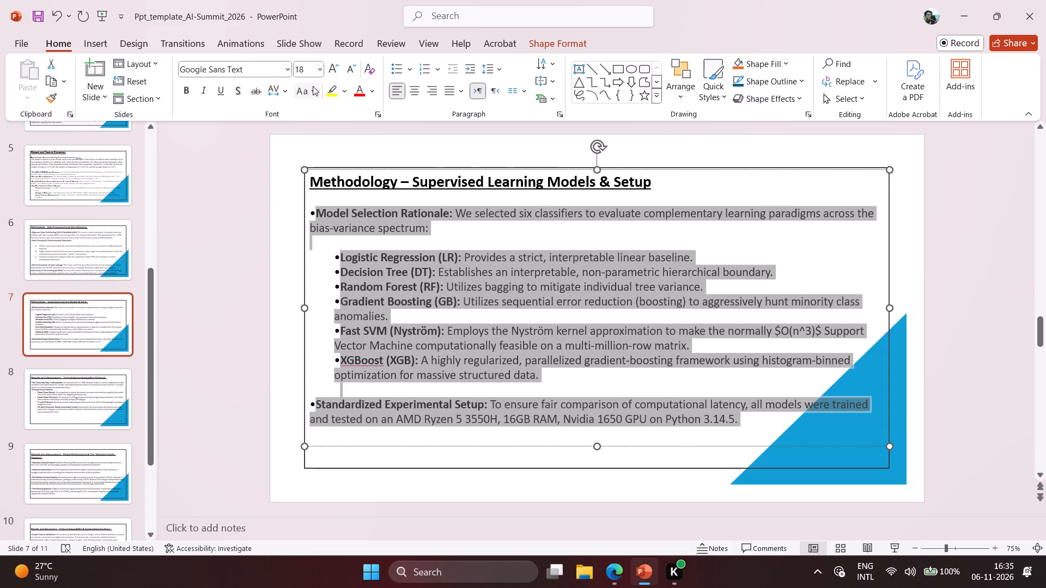
left_click(318, 72)
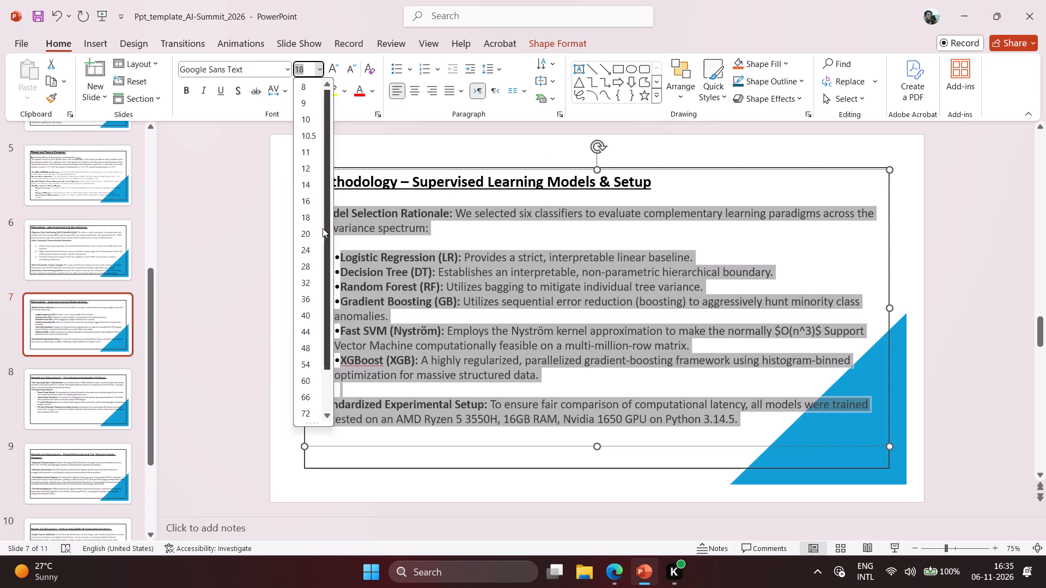
left_click(315, 231)
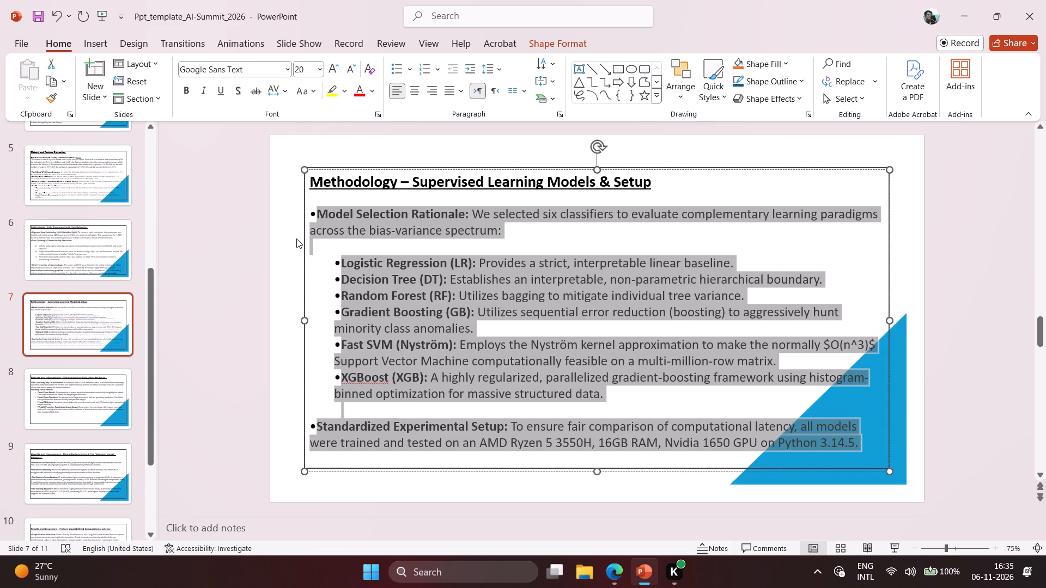
Read through the Data Preprocessing & Class Balancing slide and the Supervised Learning Models & Setup slide.
left_click(113, 256)
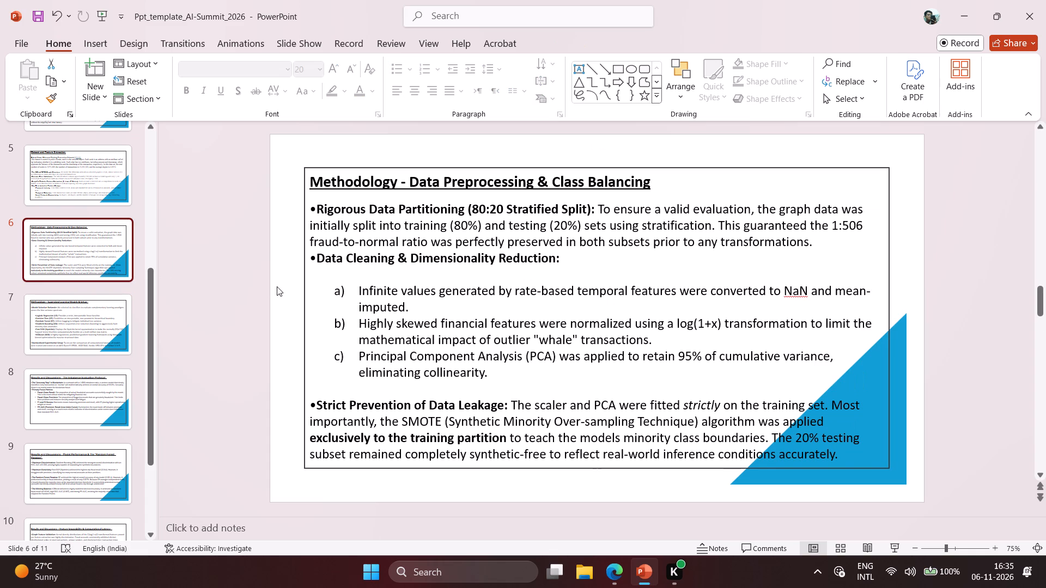
left_click(485, 289)
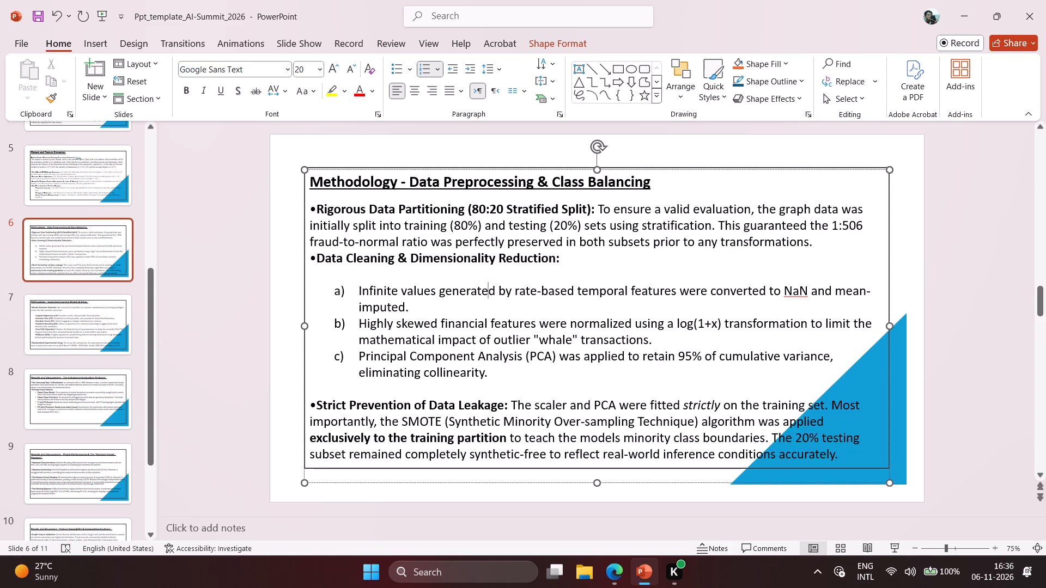
left_click(81, 330)
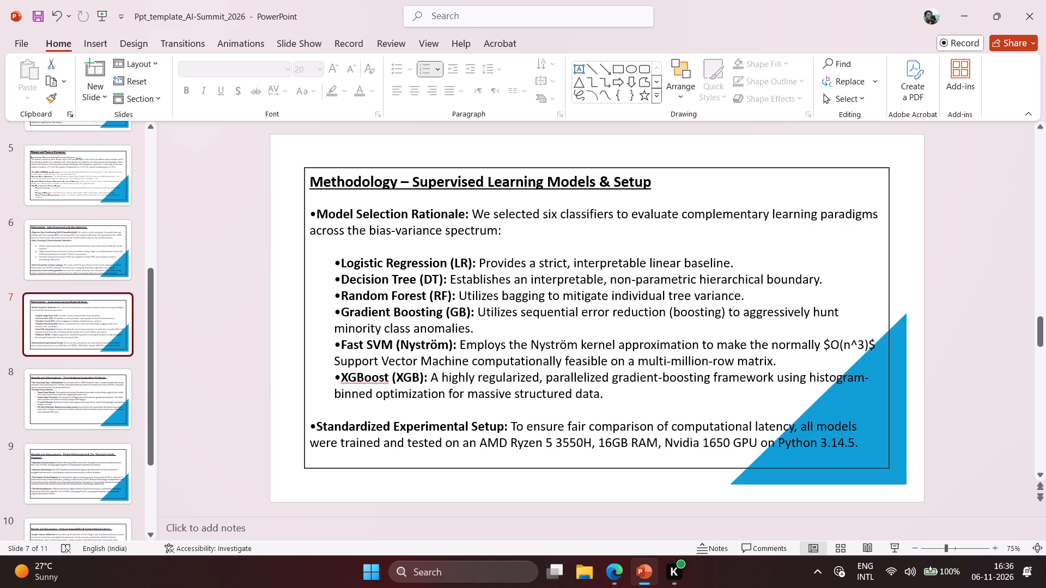
left_click(488, 308)
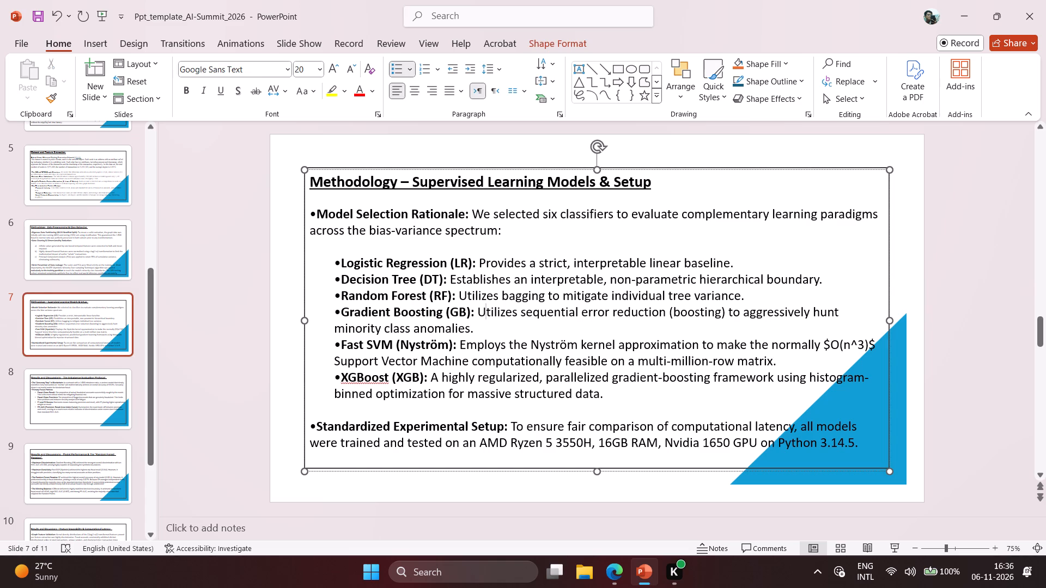
Try to indent the Gradient Boosting bullet's wrapped line, "minority class anomalies", by inserting four spaces before it.
left_click(479, 308)
left_click(332, 324)
key("space")
key("space")
key("space")
key("space")
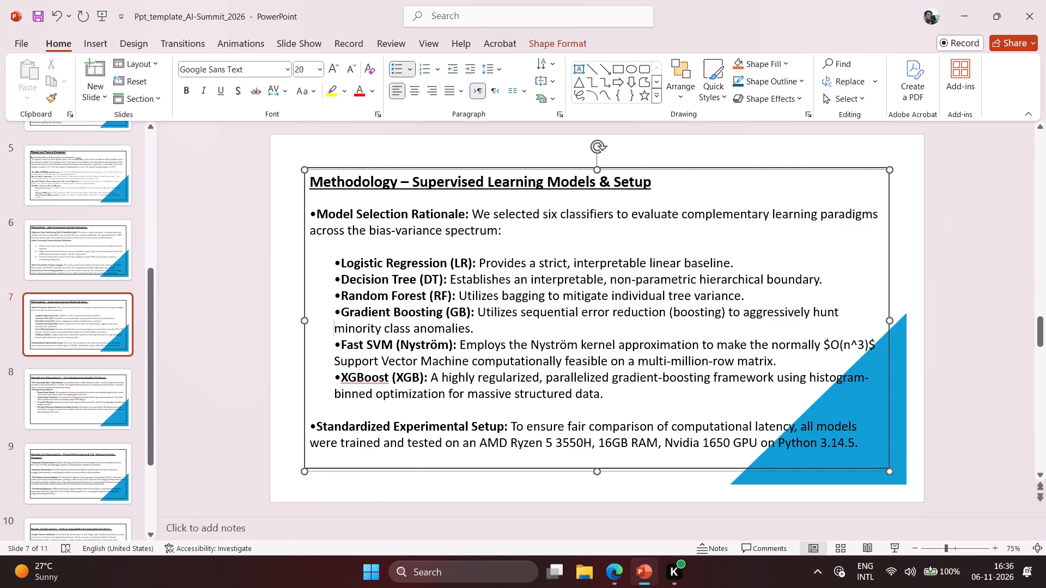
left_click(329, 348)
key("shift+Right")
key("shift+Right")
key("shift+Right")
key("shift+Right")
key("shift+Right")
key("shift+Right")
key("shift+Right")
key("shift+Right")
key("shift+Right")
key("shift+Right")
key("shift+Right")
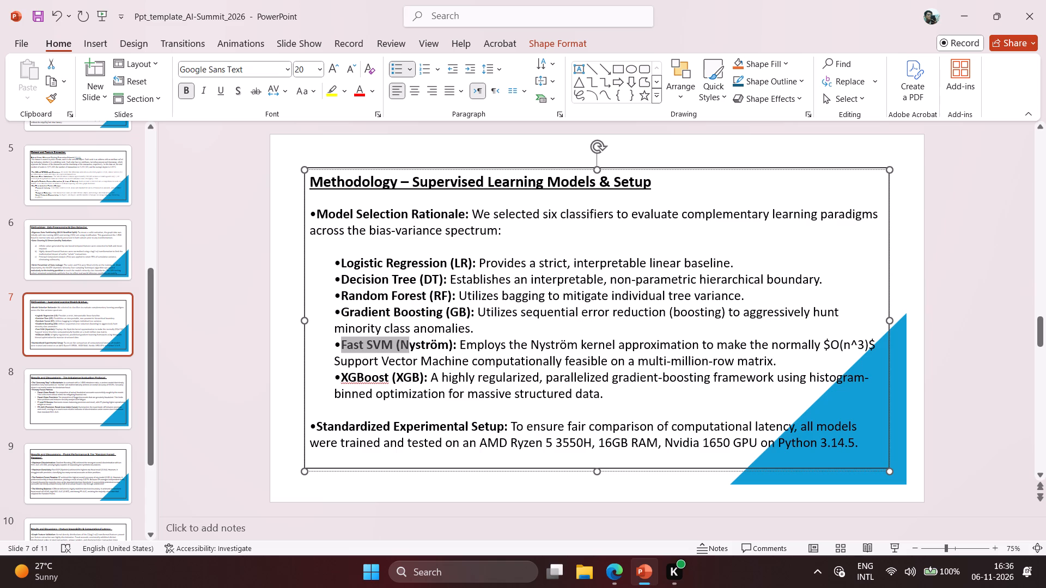
Remove the dollar signs around O(n^3) in the Fast SVM (Nyström) bullet.
left_click(831, 345)
key("BackSpace")
key("Right")
key("Right")
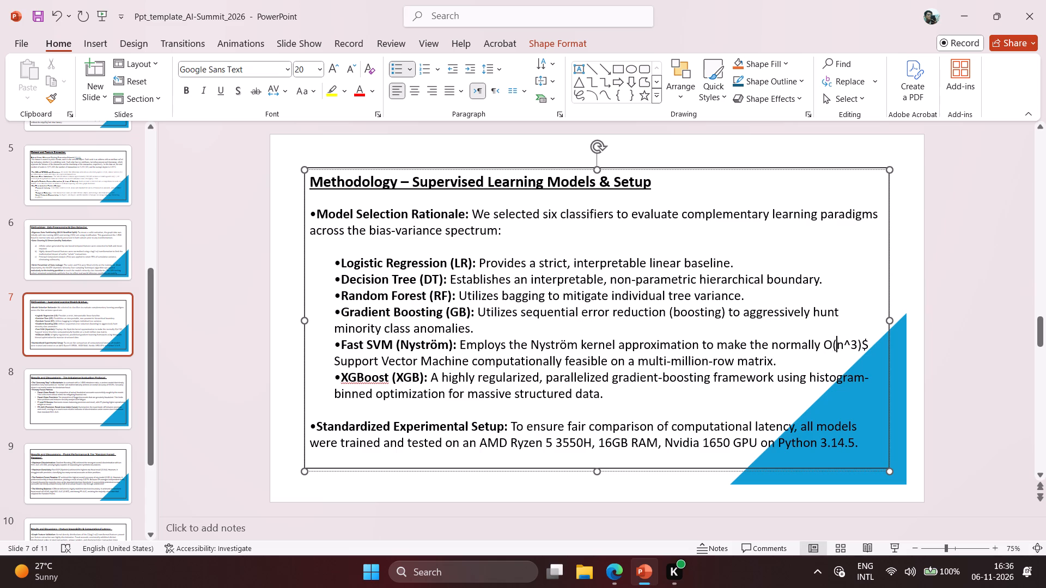
key("Right")
key("Right")
key("Right")
key("Right")
key("Right")
key("BackSpace")
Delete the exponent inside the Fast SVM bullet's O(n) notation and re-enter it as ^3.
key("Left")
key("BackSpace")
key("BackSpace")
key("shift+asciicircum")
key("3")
Enlarge all text in the Imbalance Evaluation Protocol slide's text box by one size increment, to 20+.
left_click(43, 131)
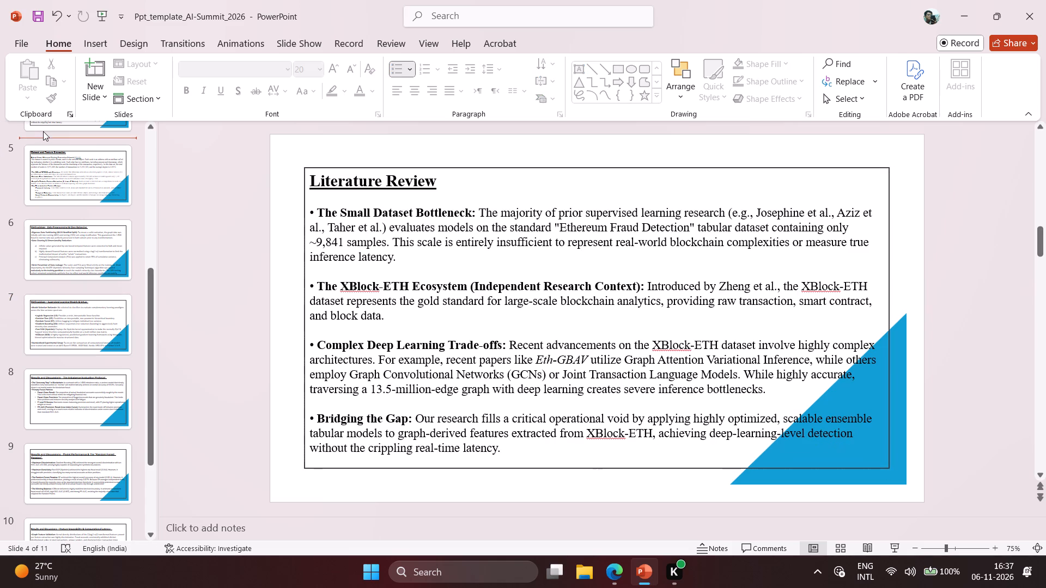
key("Right")
left_click(36, 320)
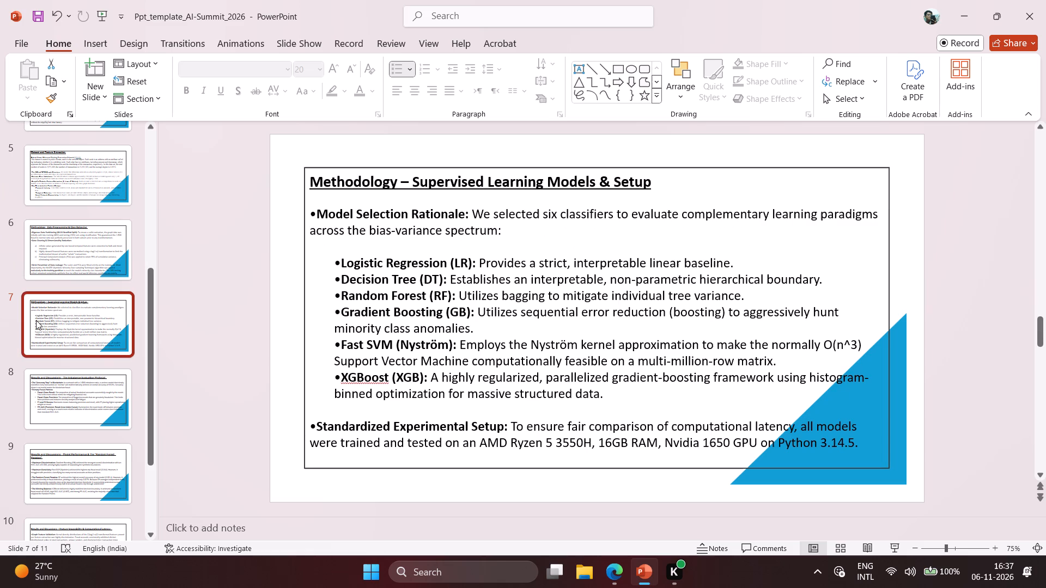
key("Right")
key("Down")
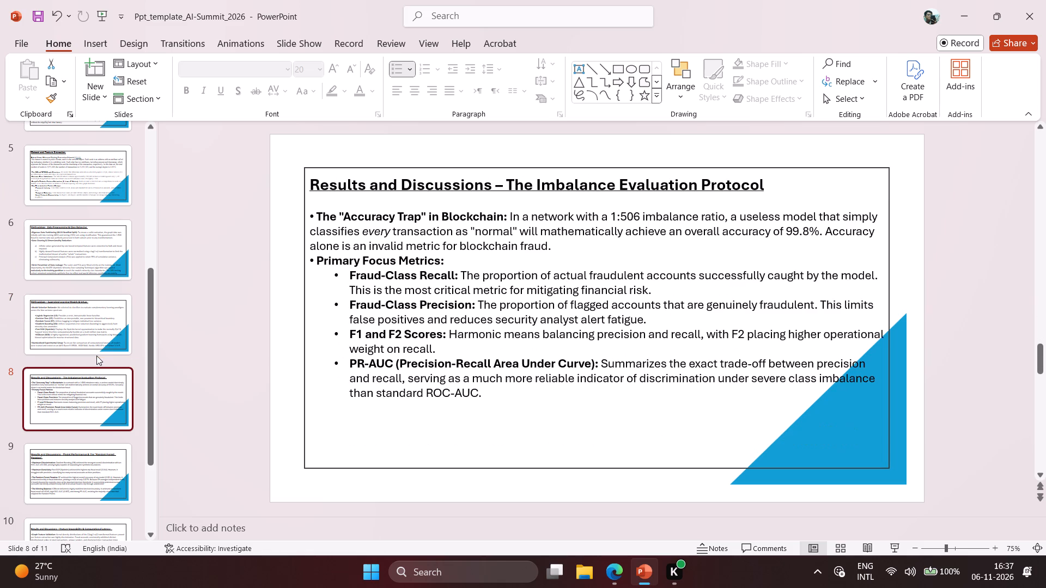
left_click(382, 245)
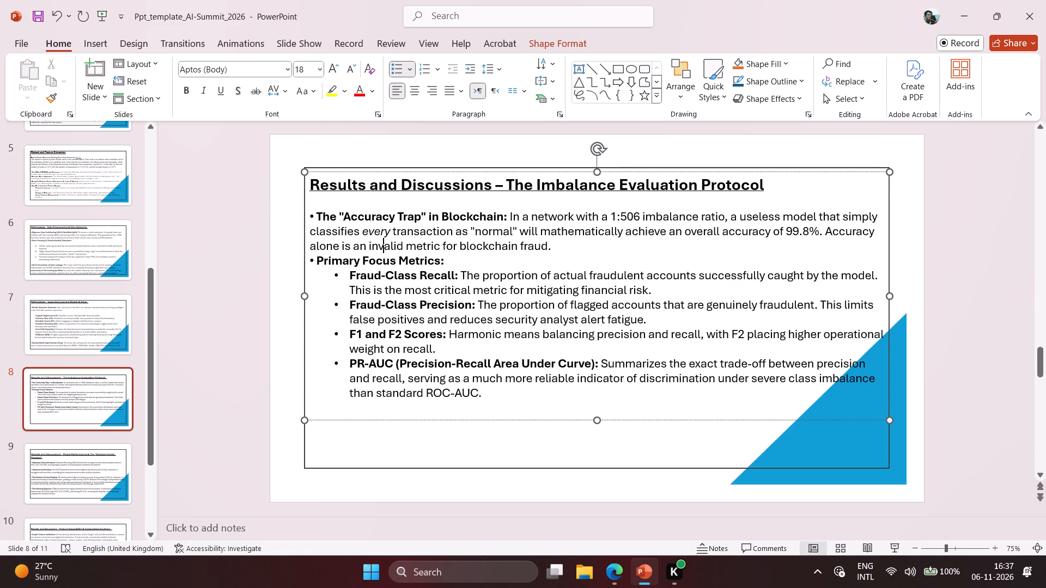
left_click(494, 398)
key("Down")
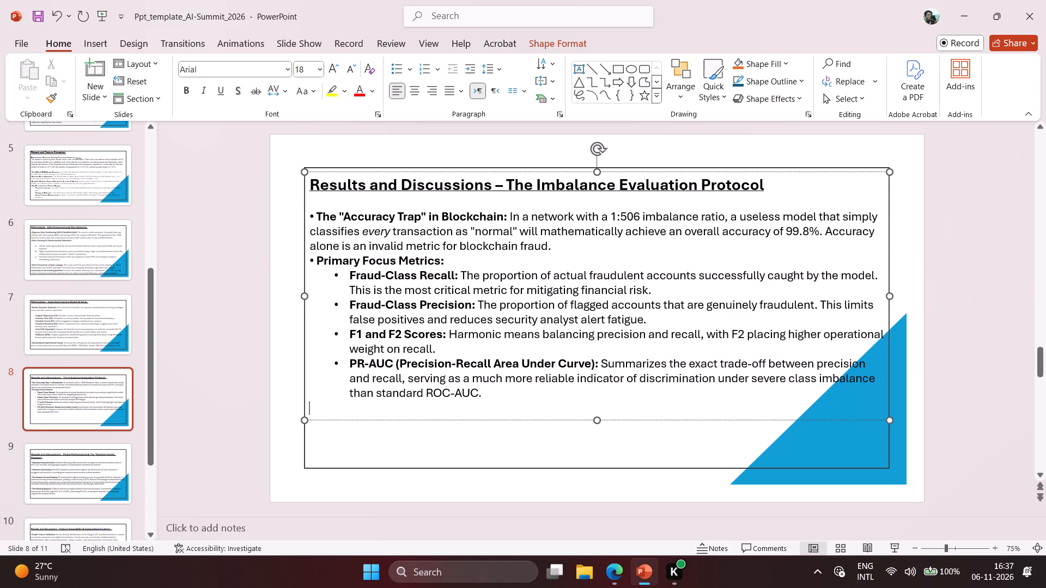
left_click(688, 416)
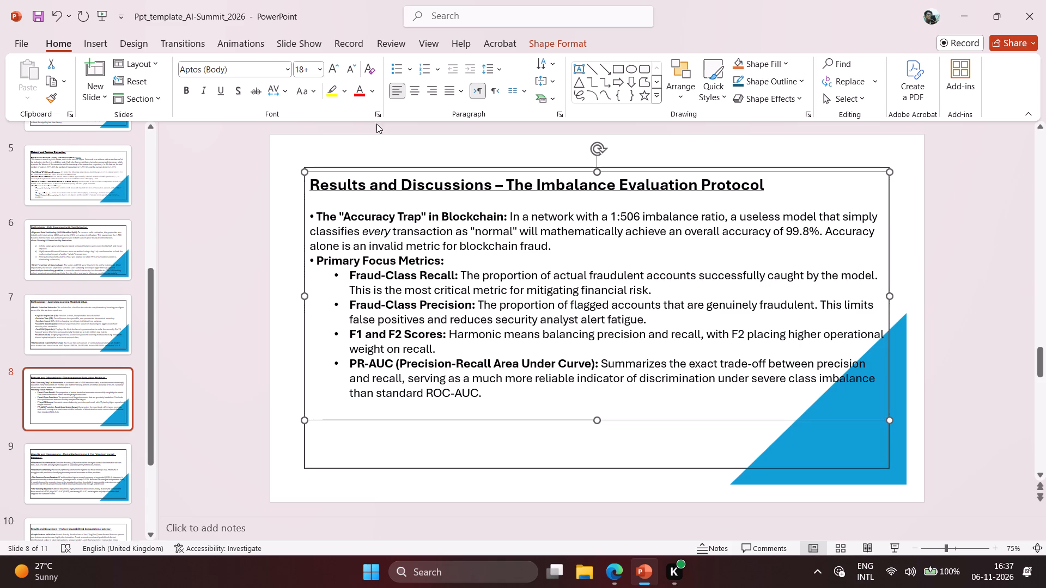
left_click(333, 73)
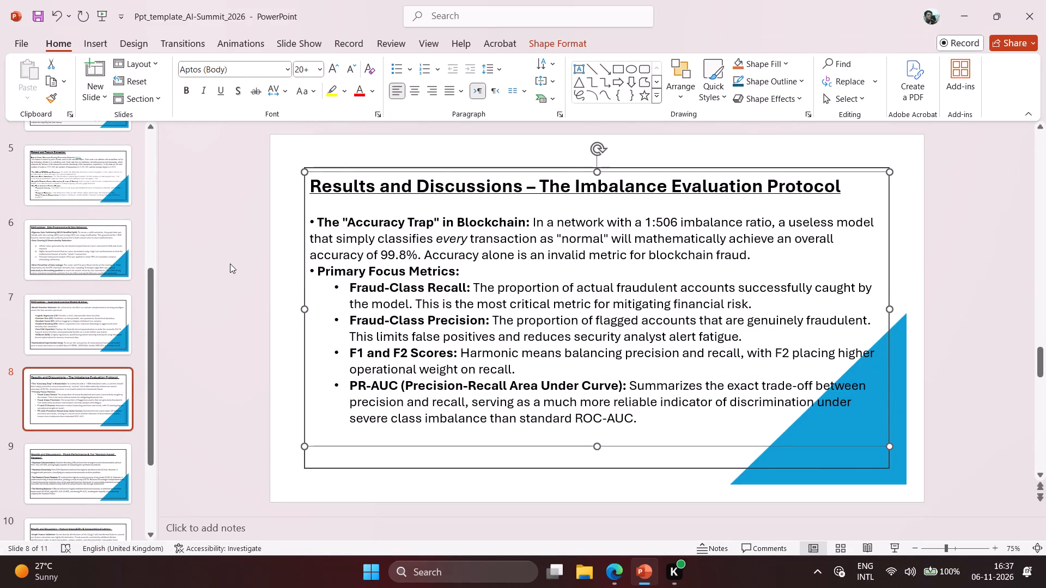
left_click(230, 264)
On the Feature Separability & Computational Latency slide, insert a blank line after the Graph Feature Validation and Latency Bottleneck bullets.
key("Right")
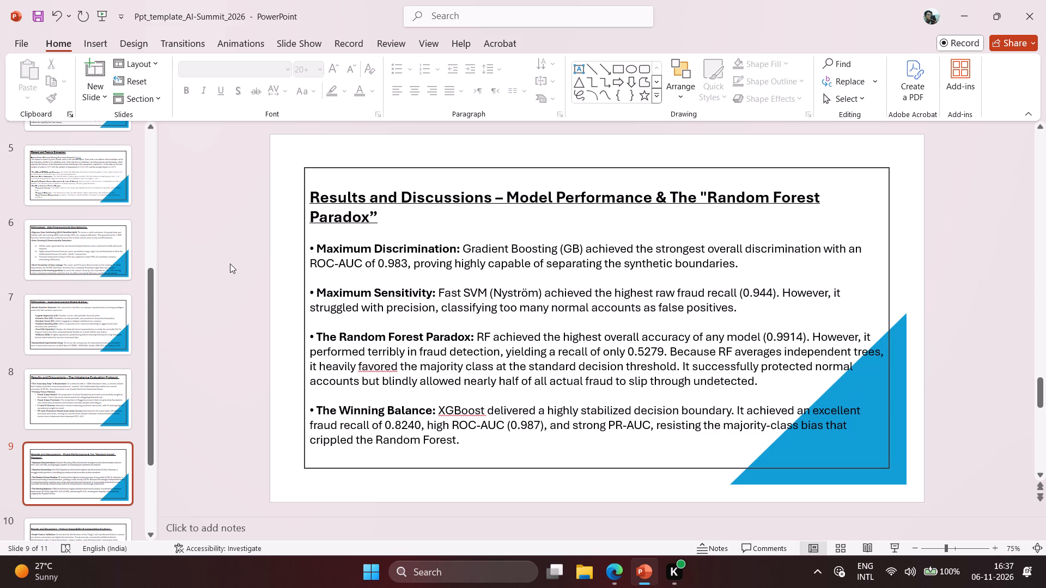
key("Right")
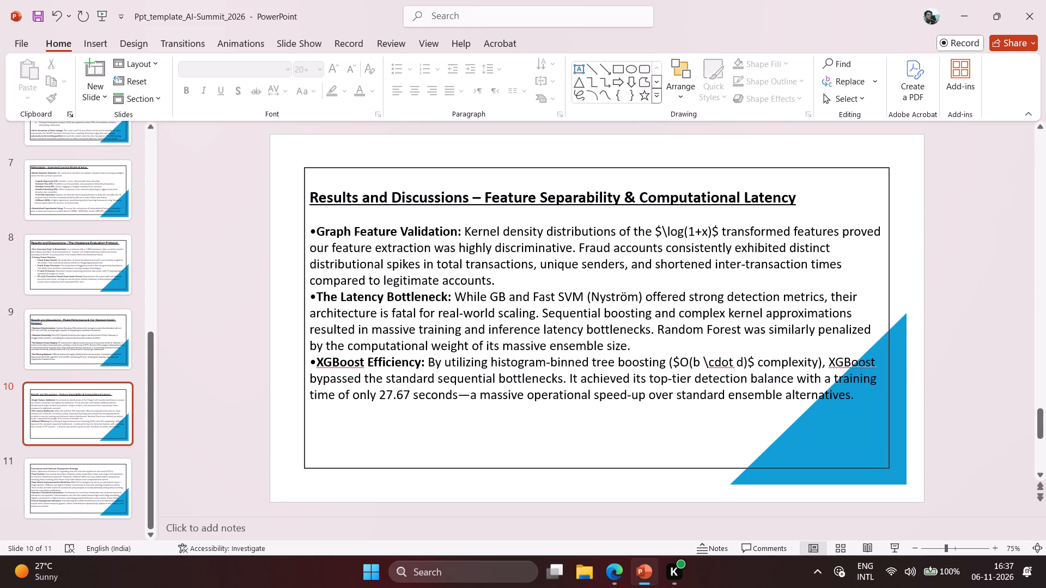
left_click(516, 281)
key("Return")
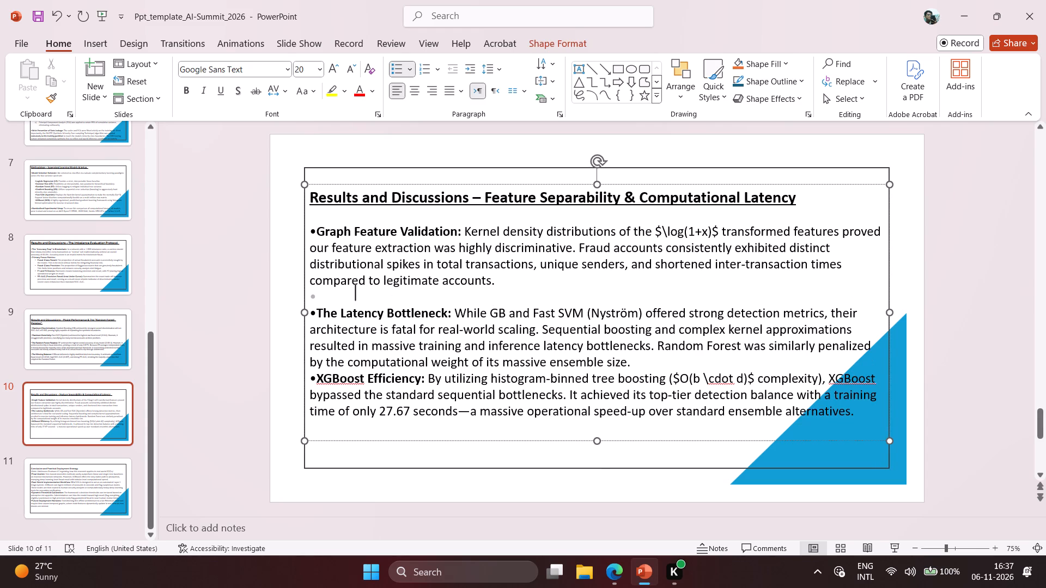
left_click(633, 361)
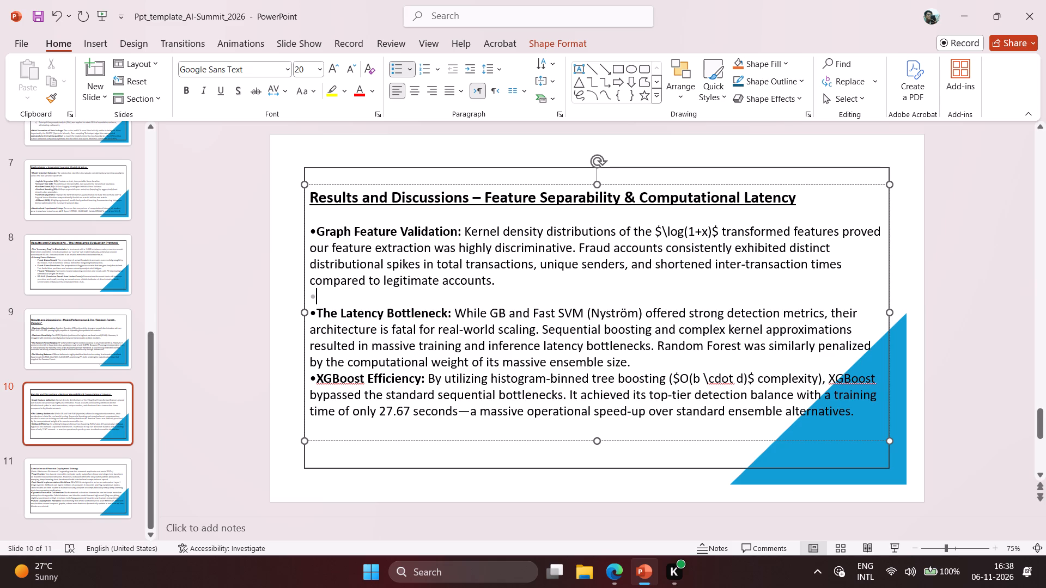
key("Return")
Delete the parenthetical complexity note "($O(b \cdot d)$ complexity)" from the XGBoost Efficiency bullet.
left_click(678, 400)
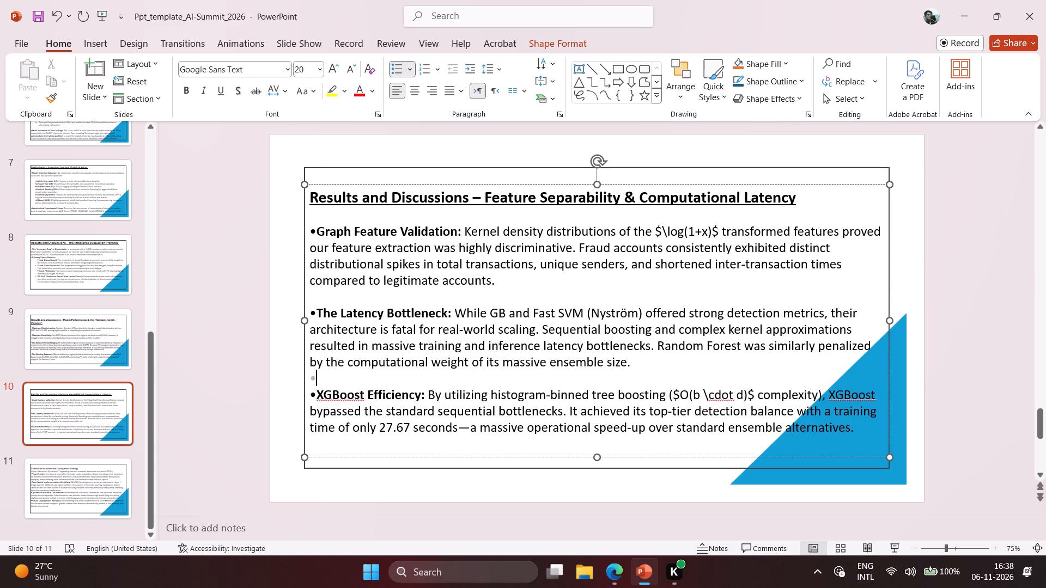
key("BackSpace")
key("Right")
key("Right")
key("Right")
key("Right")
key("Right")
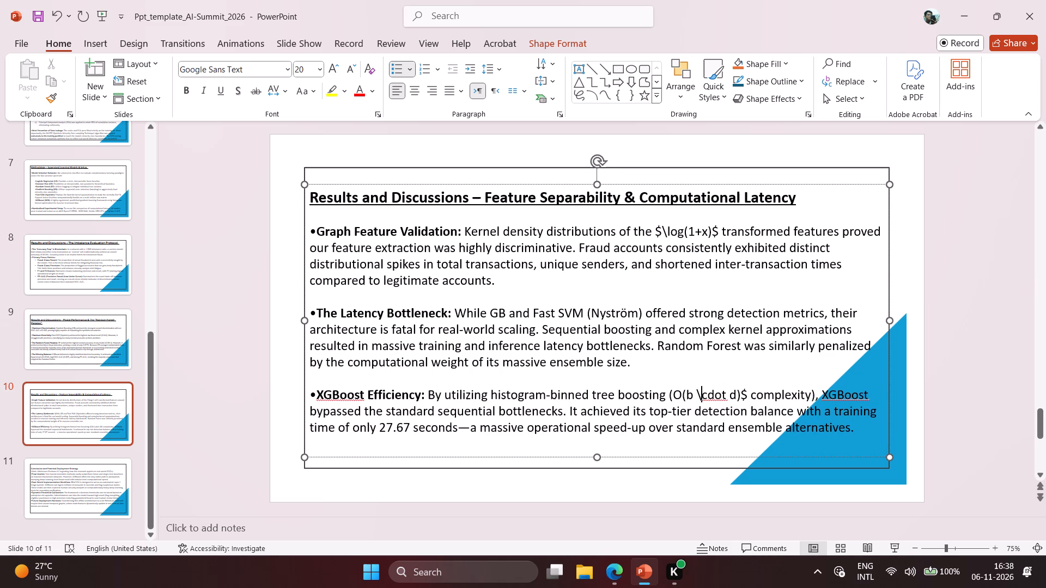
key("Left")
key("Left")
key("Left")
key("Left")
key("Left")
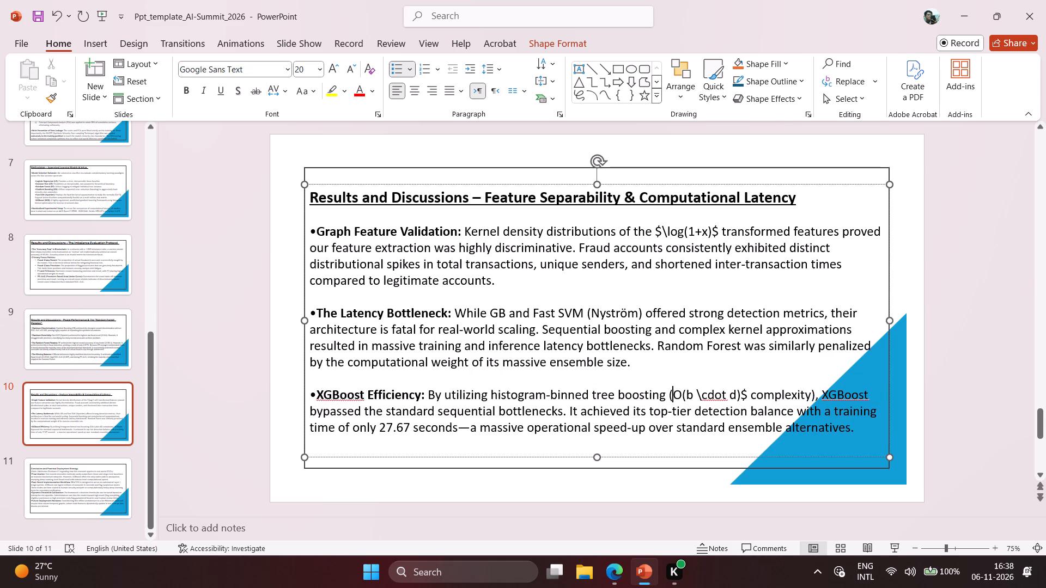
key("Left")
key("Left")
key("Right")
key("shift+Right")
key("shift+Right")
key("shift+Right")
key("shift+Right")
key("shift+Right")
key("shift+Right")
key("shift+Right")
key("shift+Right")
key("shift+Right")
key("shift+Right")
key("shift+Right")
key("shift+Right")
key("shift+Right")
key("shift+Right")
key("shift+Right")
key("shift+Right")
key("shift+Right")
key("shift+Right")
key("shift+Right")
key("shift+Right")
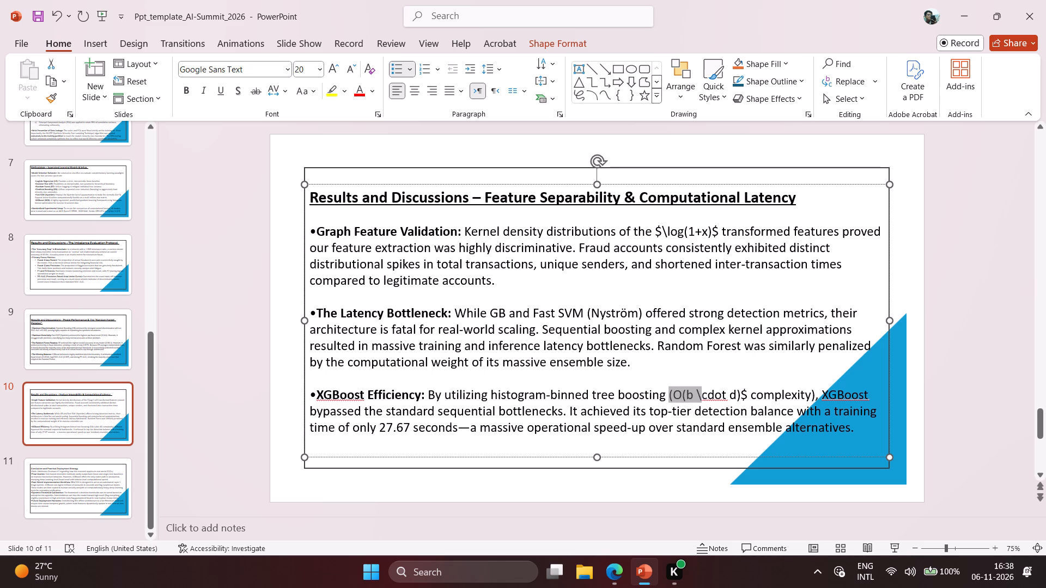
key("shift+Right")
key("BackSpace")
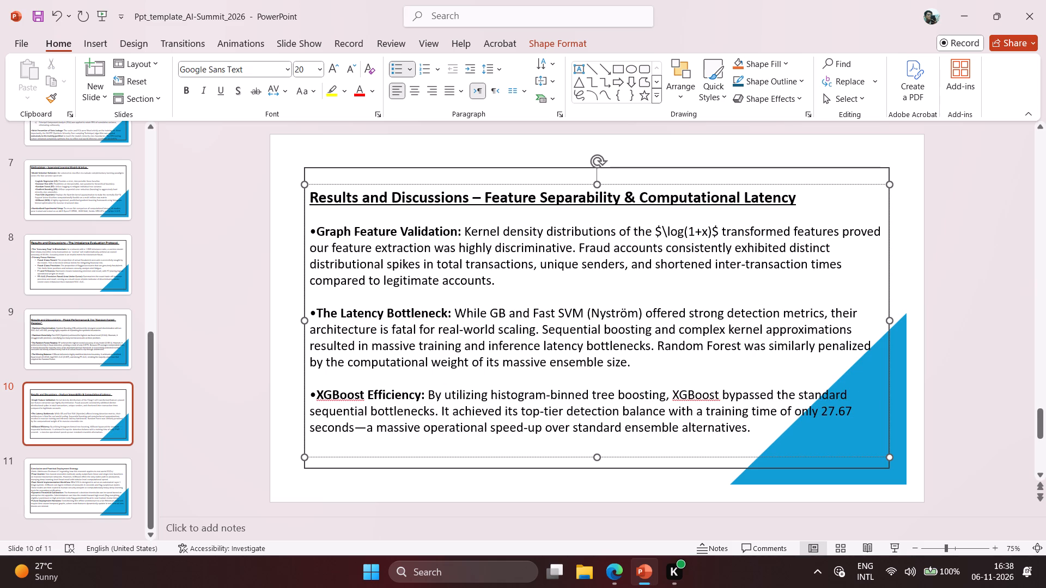
Replace the em dash after "27.67 seconds" in the XGBoost Efficiency bullet with a comma and a space.
left_click(368, 427)
key("BackSpace")
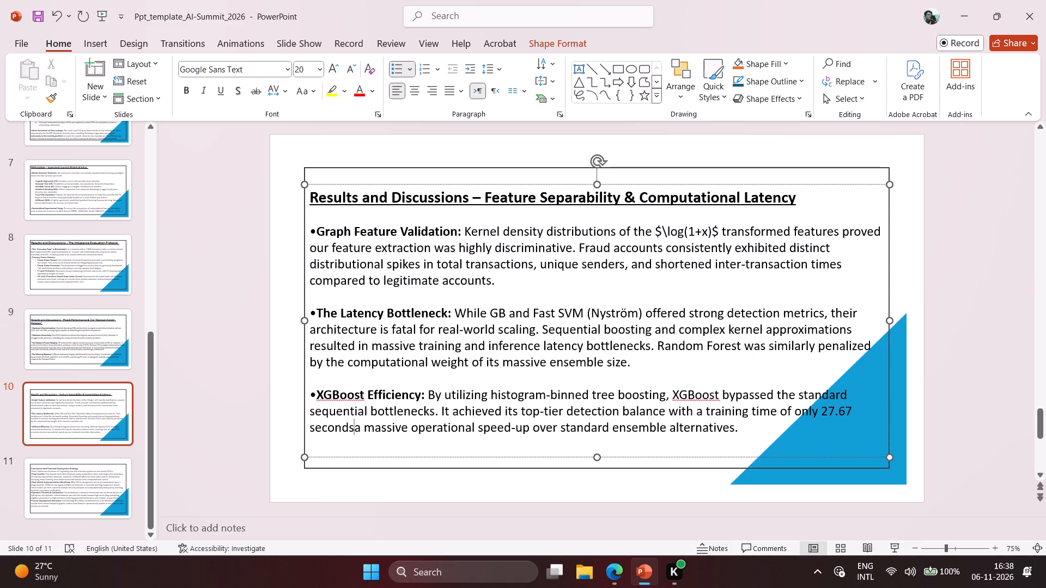
type(",")
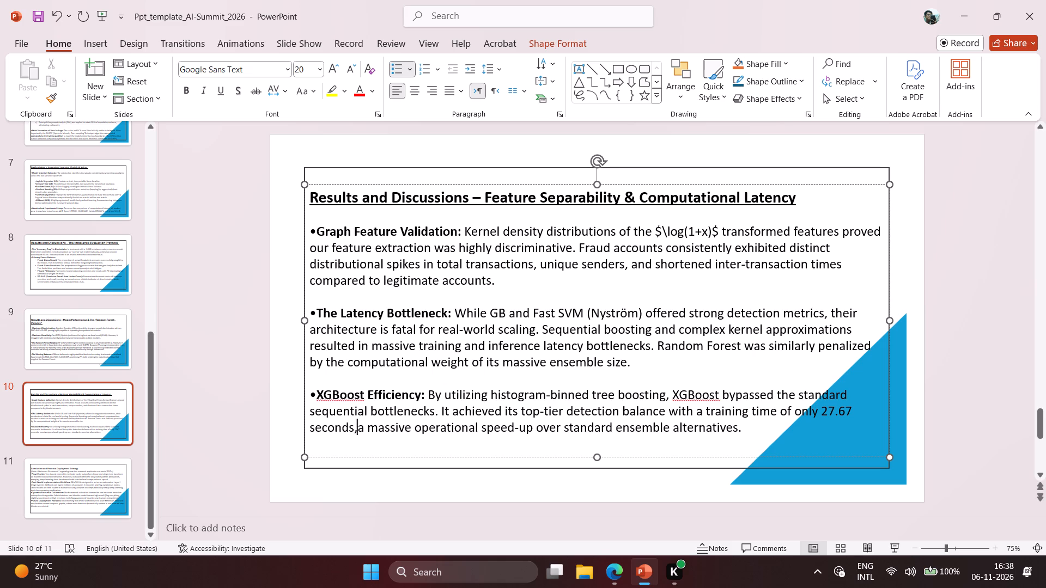
key("space")
left_click(218, 372)
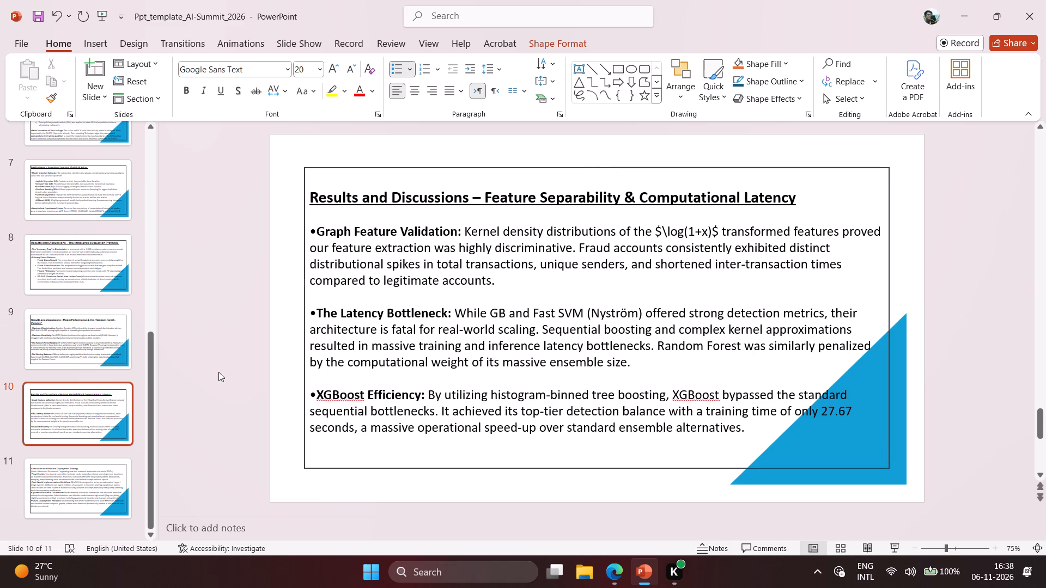
Delete the italic note about Reviewer #1 beneath the Conclusion and Practical Deployment Strategy heading.
key("Down")
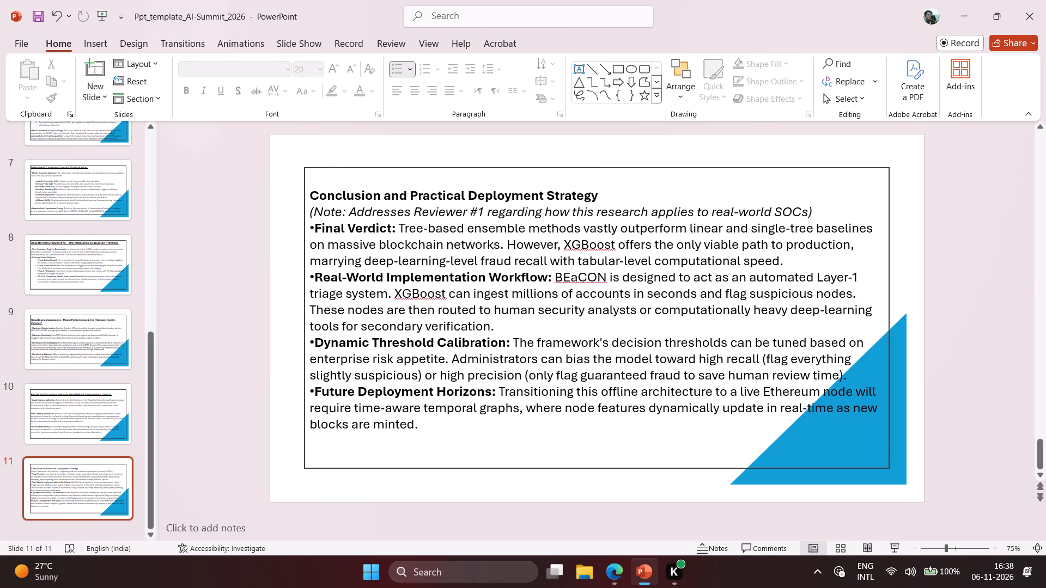
left_click_drag(311, 207, 780, 208)
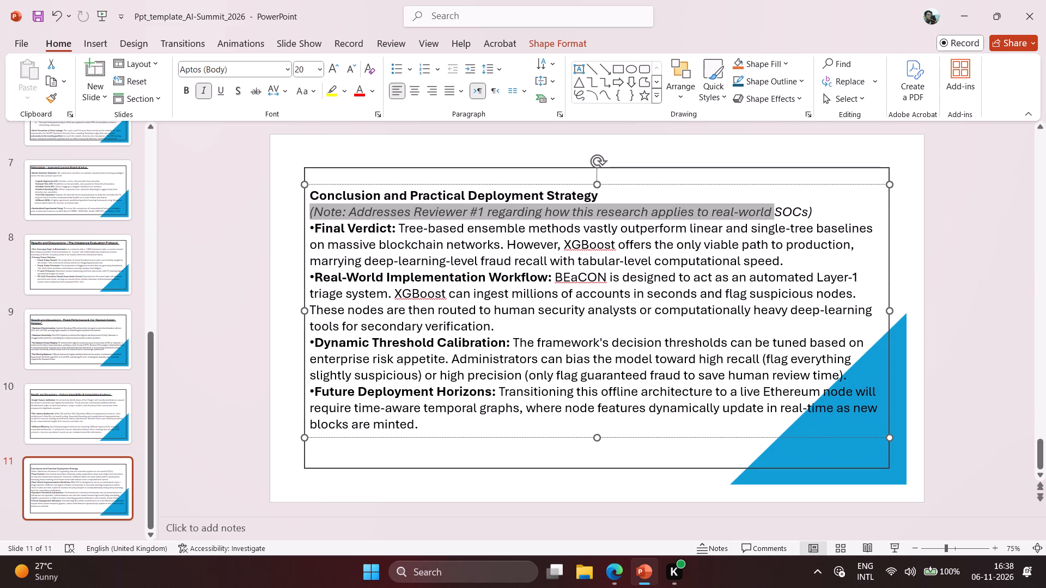
left_click_drag(780, 208, 813, 212)
key("BackSpace")
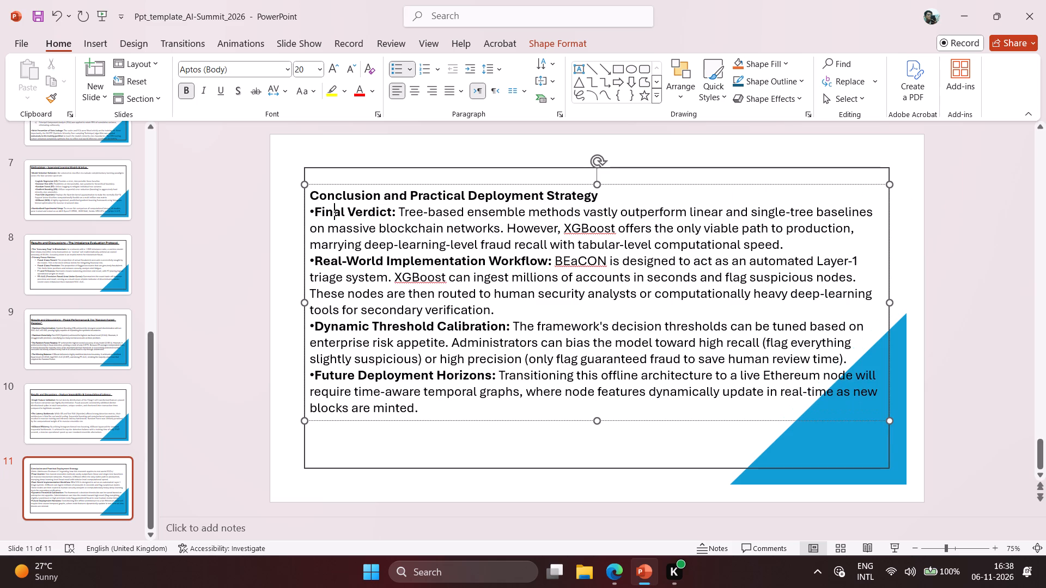
Leave one blank line between the Conclusion heading and the Final Verdict paragraph, and remove that paragraph's bullet.
key("Return")
key("Return")
key("BackSpace")
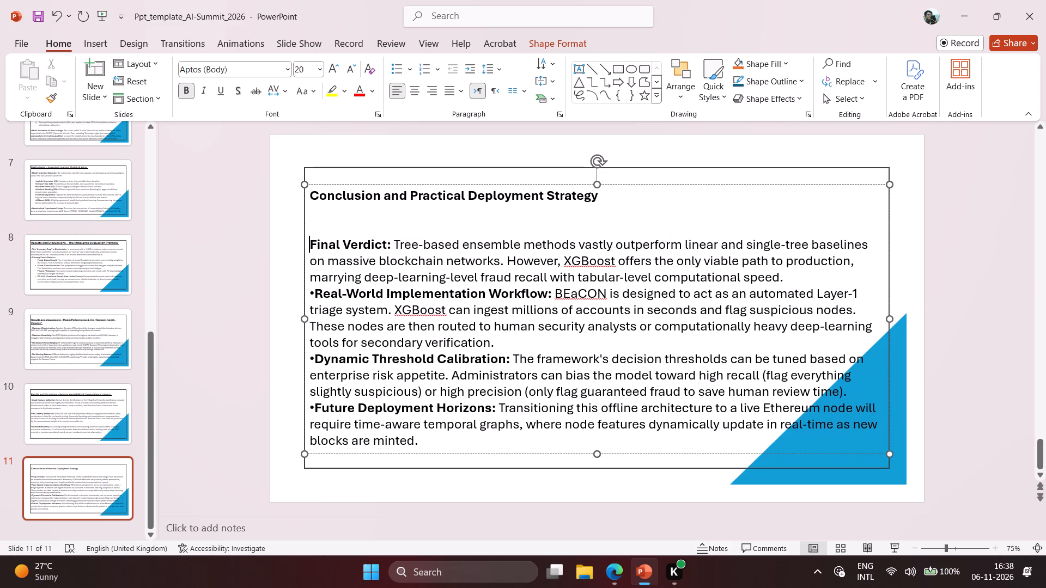
key("BackSpace")
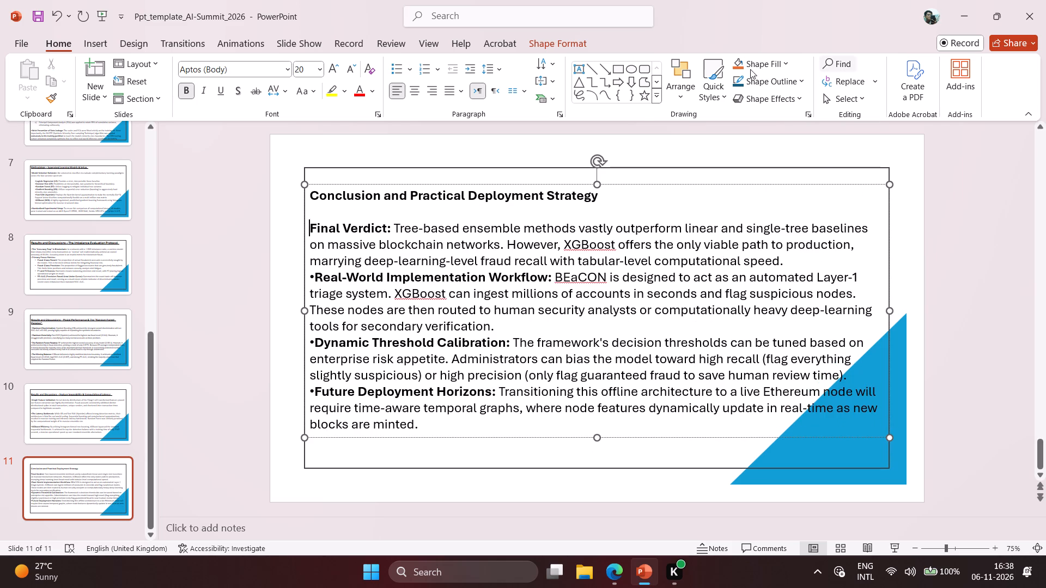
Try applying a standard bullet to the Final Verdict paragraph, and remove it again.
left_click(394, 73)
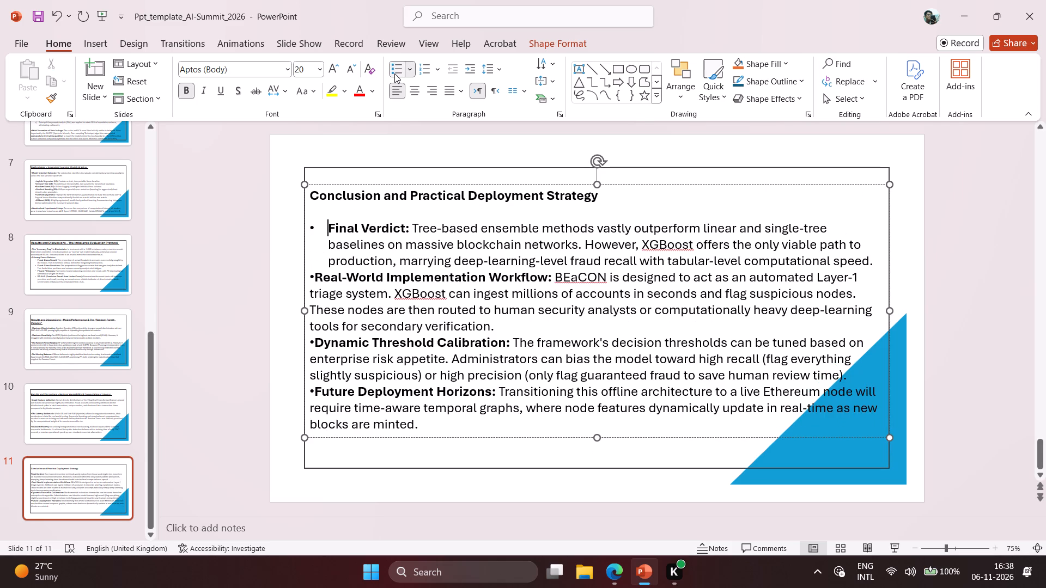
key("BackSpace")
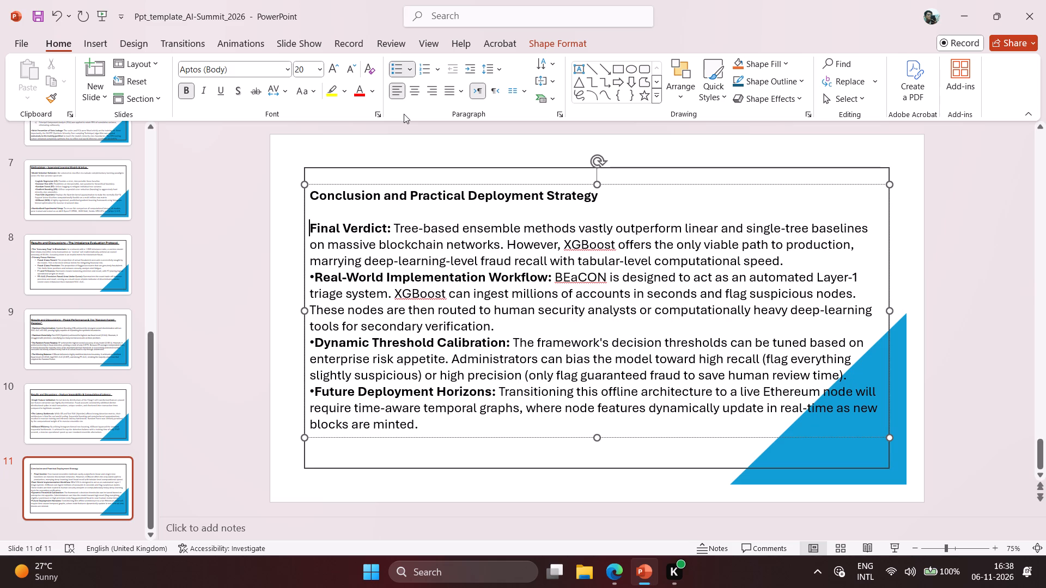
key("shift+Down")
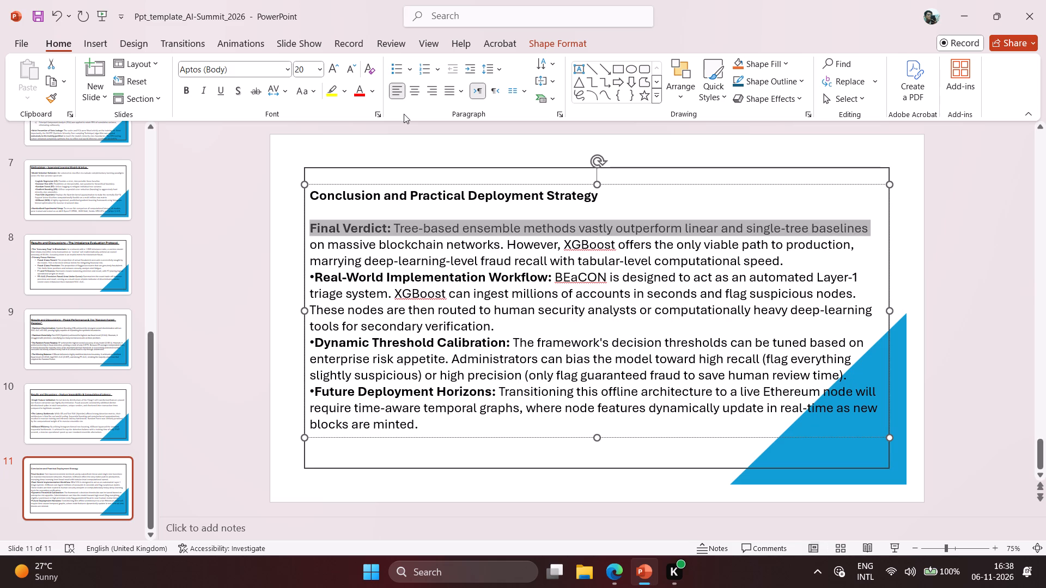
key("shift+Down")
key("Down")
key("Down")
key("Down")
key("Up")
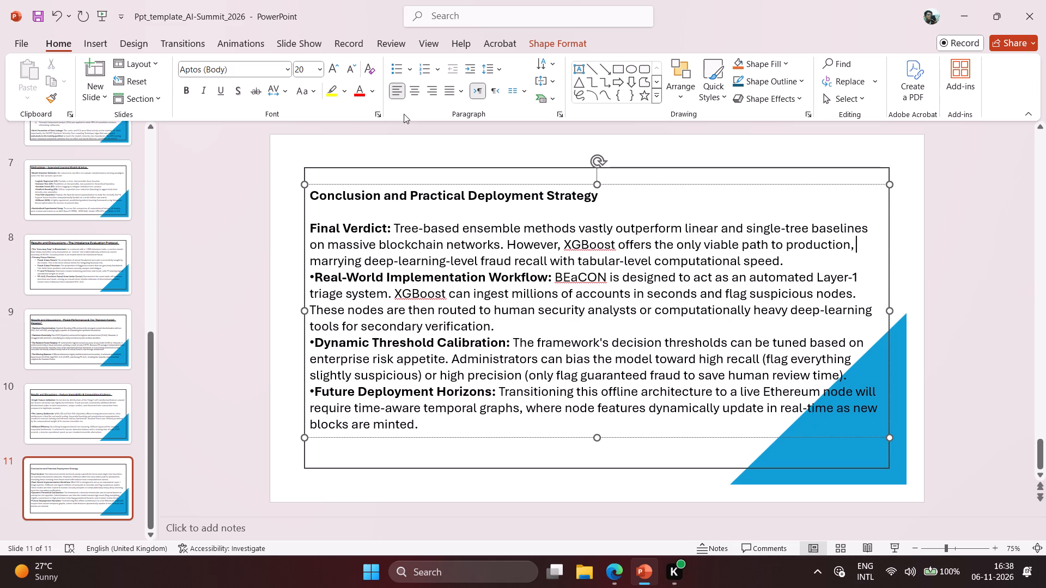
Remove the bullets from the Real-World Implementation Workflow, Dynamic Threshold Calibration and Future Deployment Horizons paragraphs.
left_click(315, 273)
key("BackSpace")
key("Down")
key("Down")
key("Down")
key("Down")
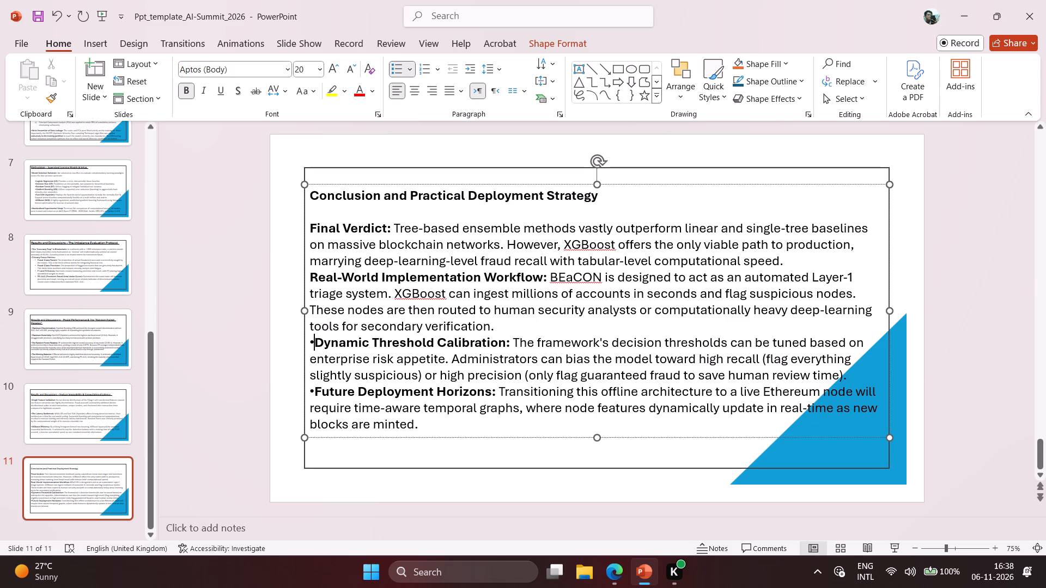
key("BackSpace")
key("Down")
key("Down")
key("Down")
key("Right")
key("Left")
key("BackSpace")
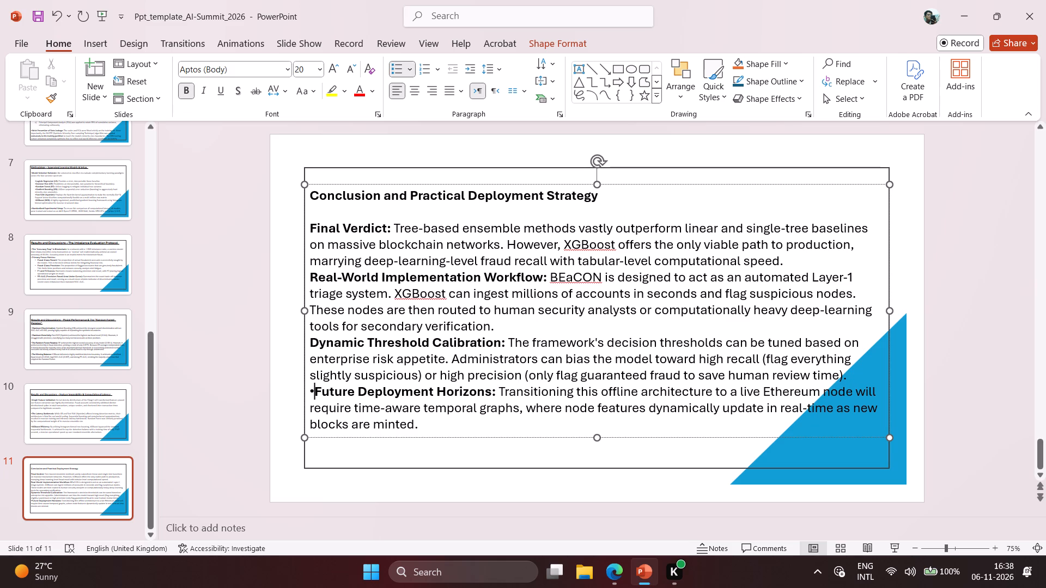
Apply standard bullets to the four paragraphs from Final Verdict through Future Deployment Horizons on slide 11.
key("Down")
key("Down")
key("shift+Up")
key("Down")
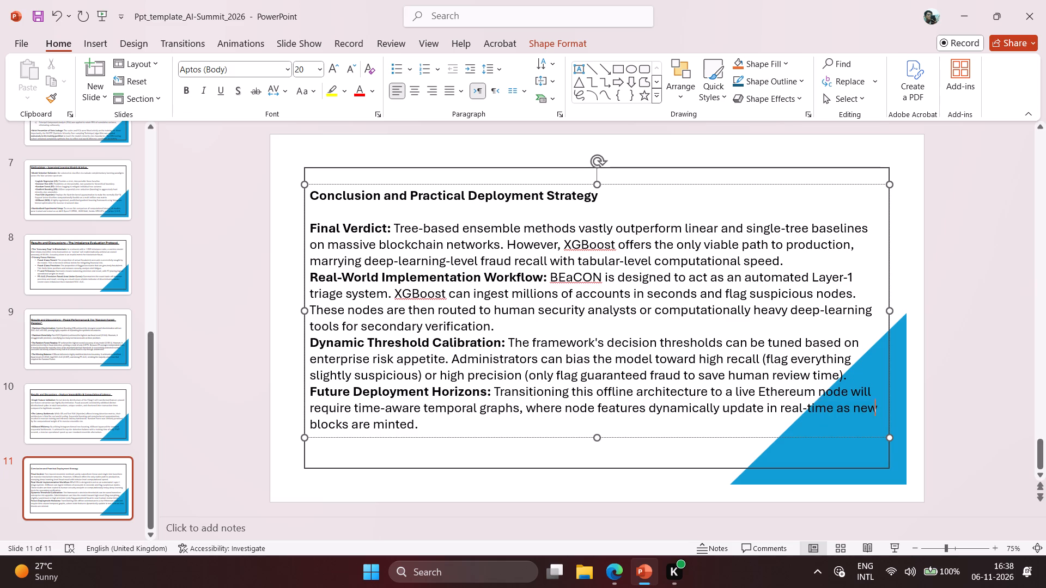
key("Right")
key("Right")
key("Right")
key("Right")
key("Right")
key("Right")
key("Right")
key("Right")
key("Right")
key("Right")
key("Right")
key("Right")
key("Right")
key("Right")
key("Right")
key("Right")
key("Right")
key("Right")
key("Right")
key("shift+Up")
key("shift+Up")
key("shift+Up")
key("shift+Up")
key("shift+Up")
key("shift+Up")
key("shift+Up")
key("shift+Up")
key("shift+Up")
key("shift+Up")
key("shift+Up")
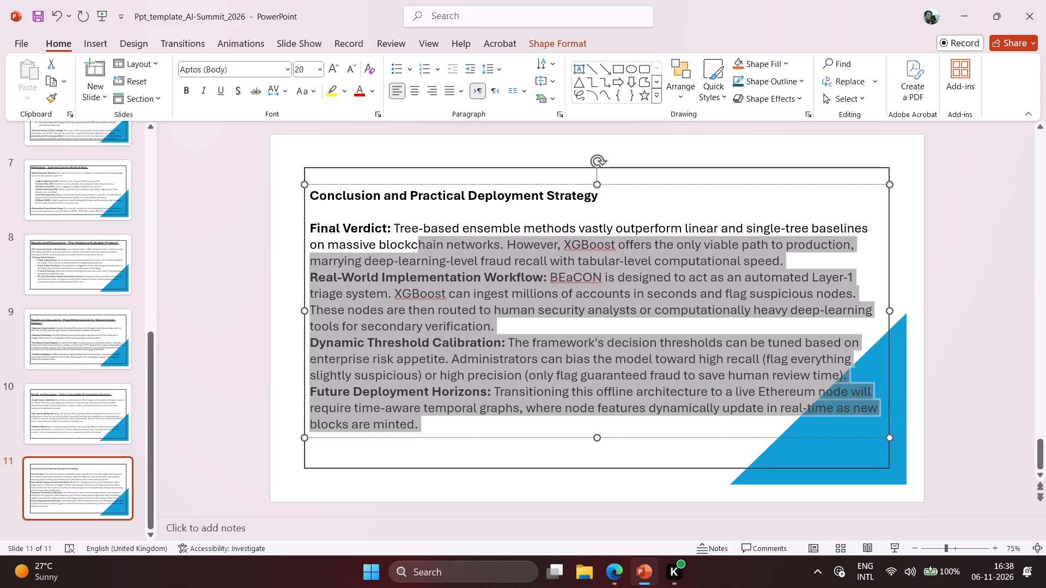
key("shift+Up")
key("shift+Left")
key("shift+Left")
key("shift+Left")
key("shift+Left")
key("shift+Left")
key("shift+Left")
key("shift+Left")
key("shift+Left")
key("shift+Left")
key("shift+Left")
key("shift+Left")
key("shift+Left")
key("shift+Left")
key("shift+Left")
key("shift+Left")
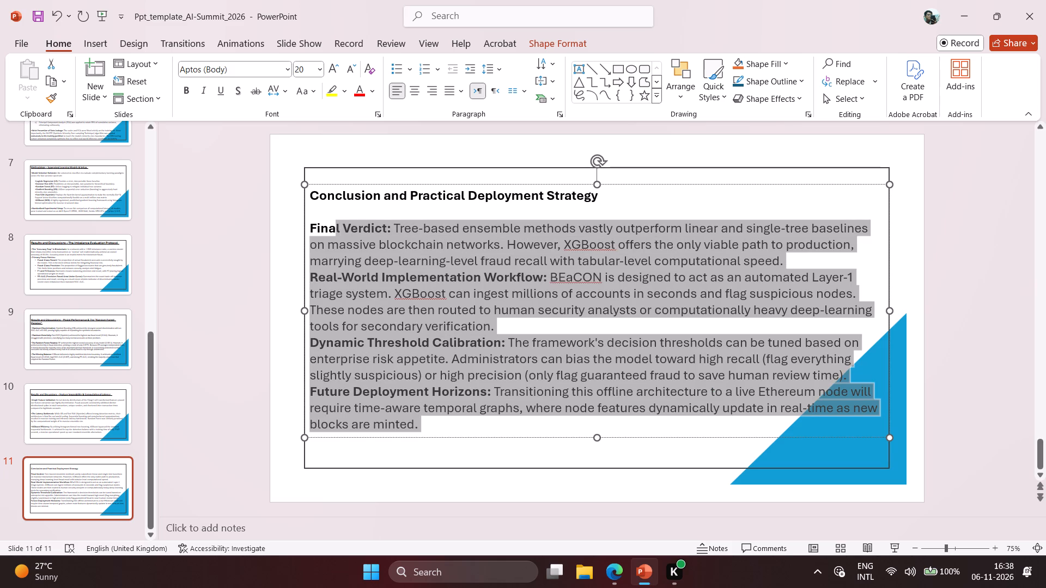
key("shift+Left")
key("shift+Left")
key("shift+Left")
key("shift+Left")
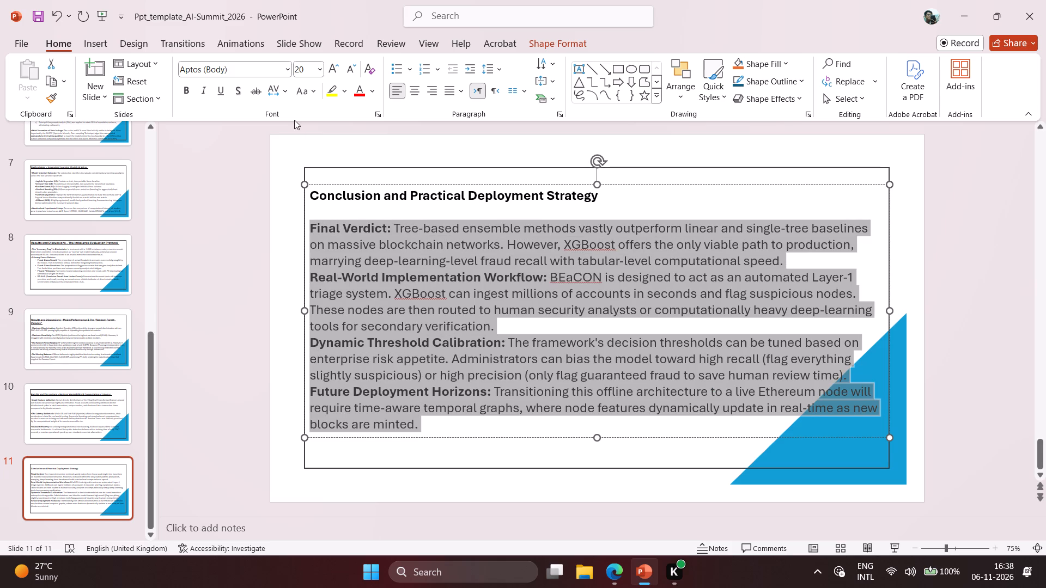
left_click(392, 78)
left_click(392, 75)
left_click(386, 211)
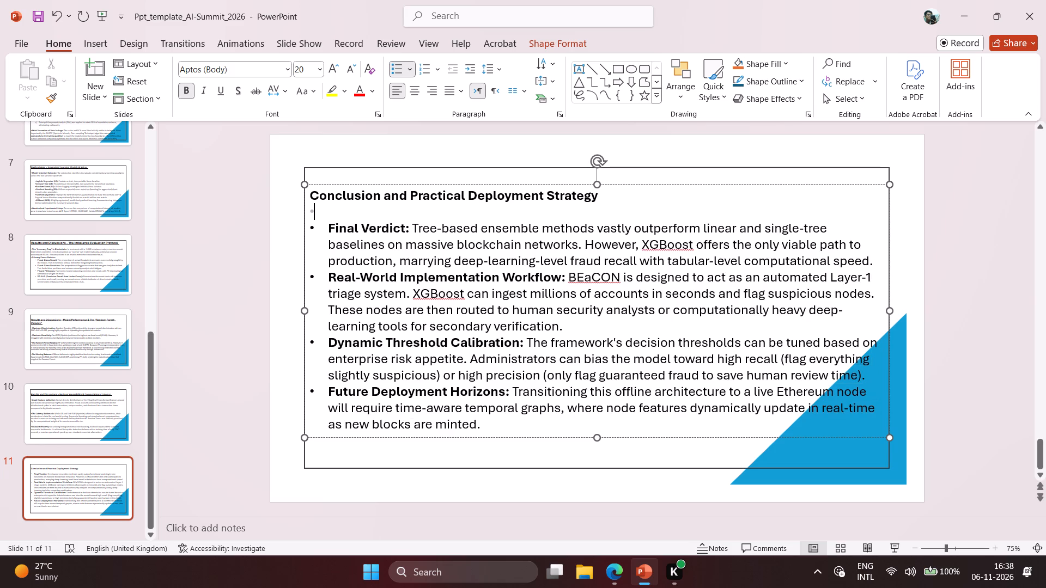
Underline the Conclusion and Practical Deployment Strategy heading and enlarge it to 28 pt.
left_click_drag(607, 199, 301, 192)
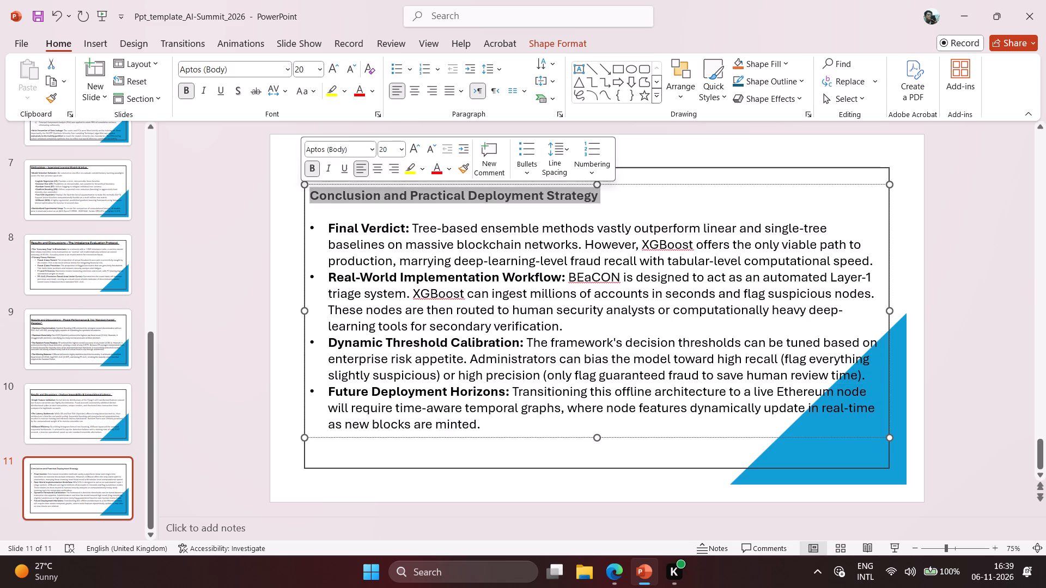
left_click(220, 93)
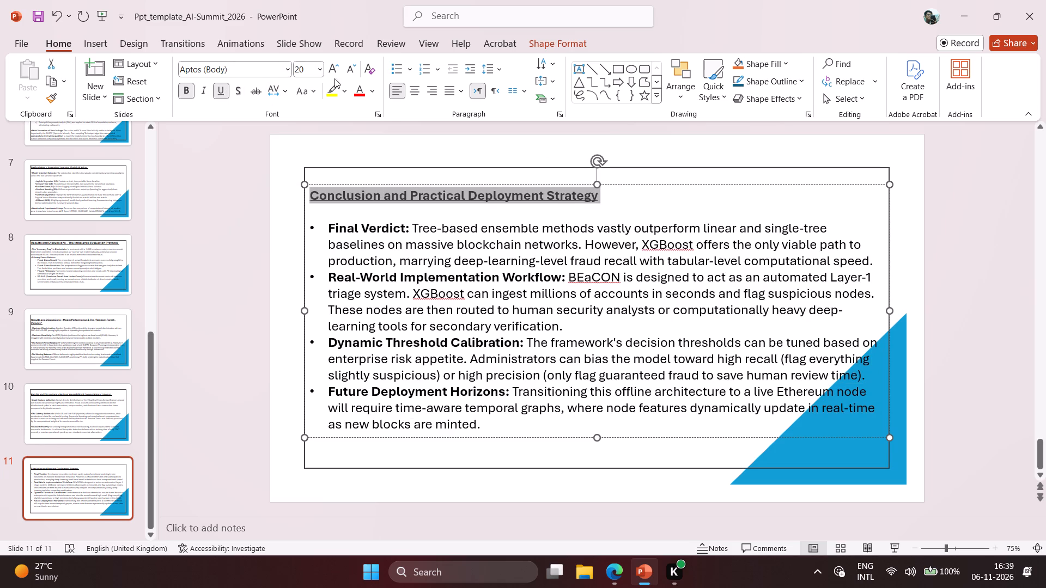
left_click(335, 67)
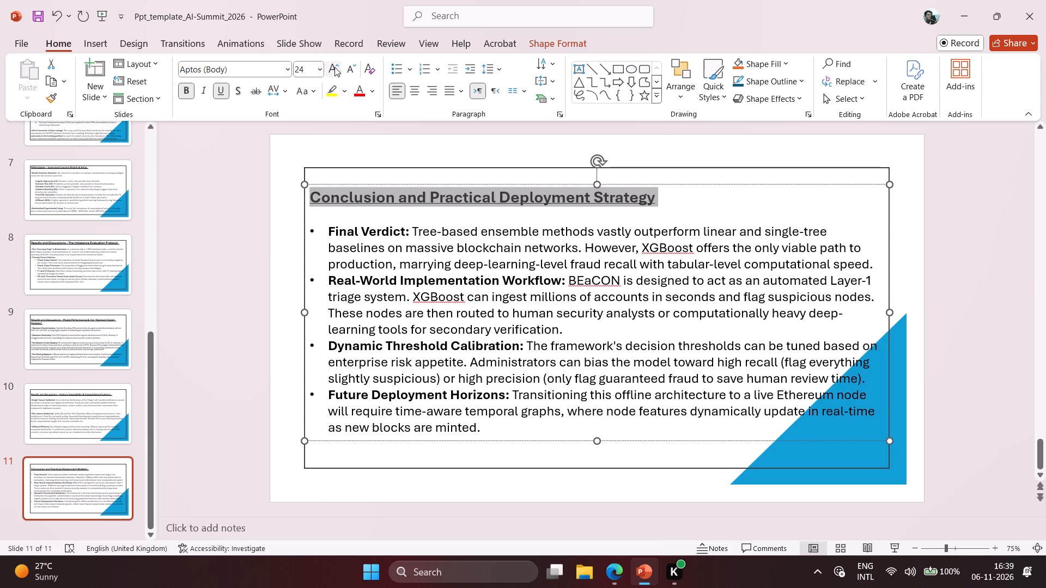
left_click(335, 67)
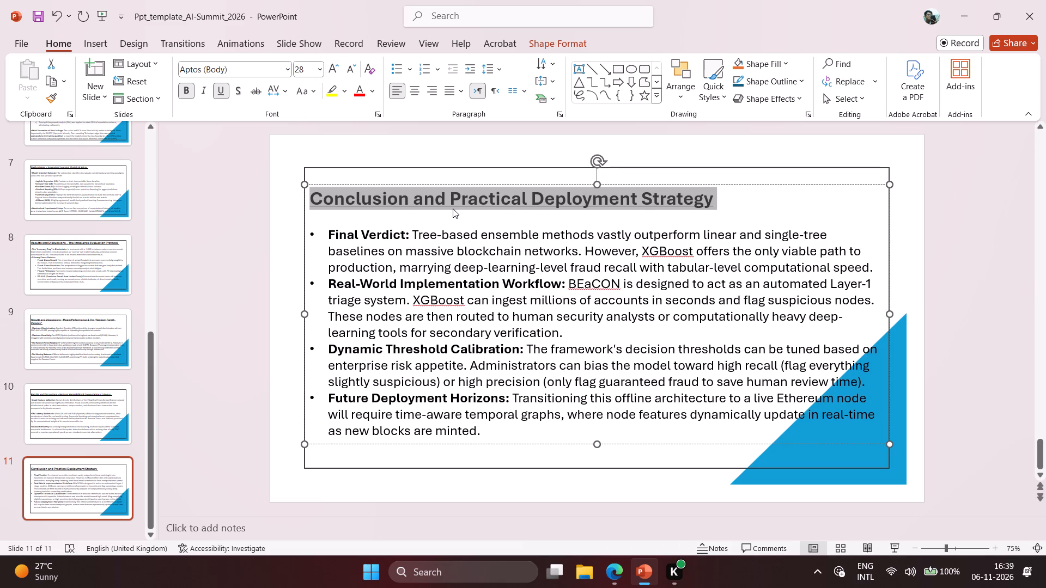
Shorten the heading to "Conclusion", keeping a blank line below it and a bullet on the Final Verdict paragraph.
left_click(472, 203)
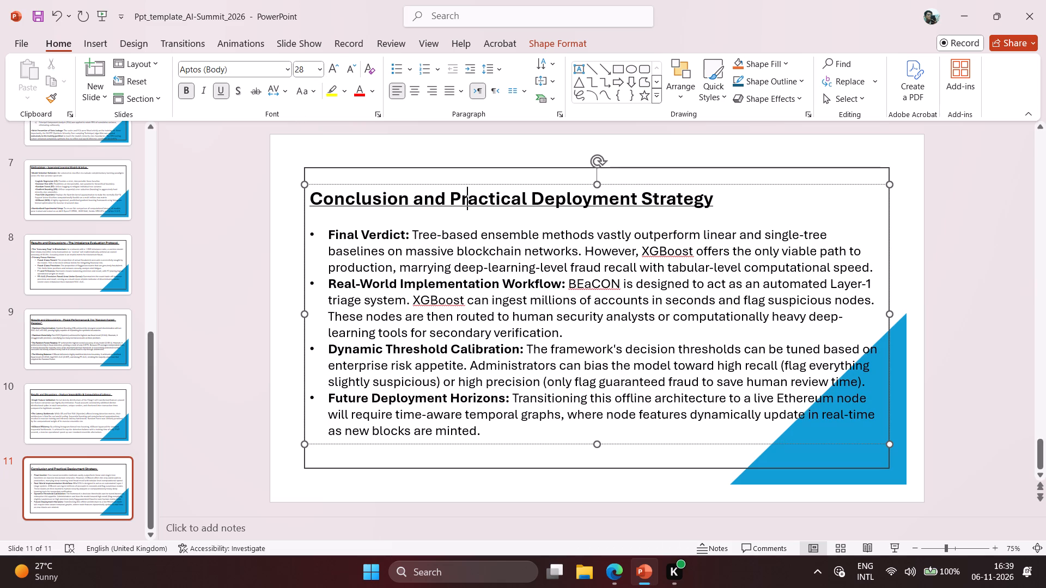
left_click_drag(415, 194, 533, 195)
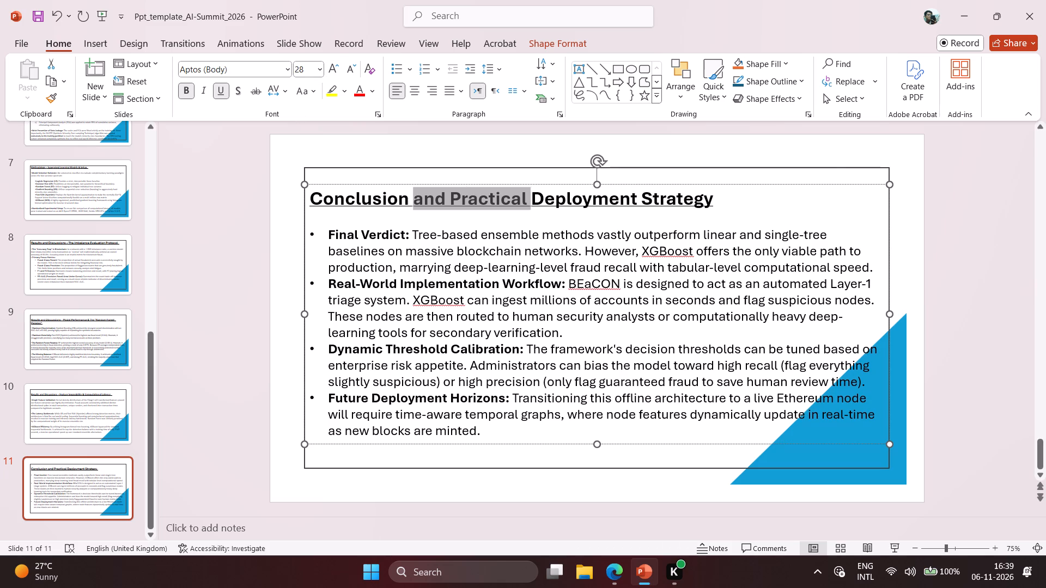
left_click_drag(533, 195, 752, 223)
key("BackSpace")
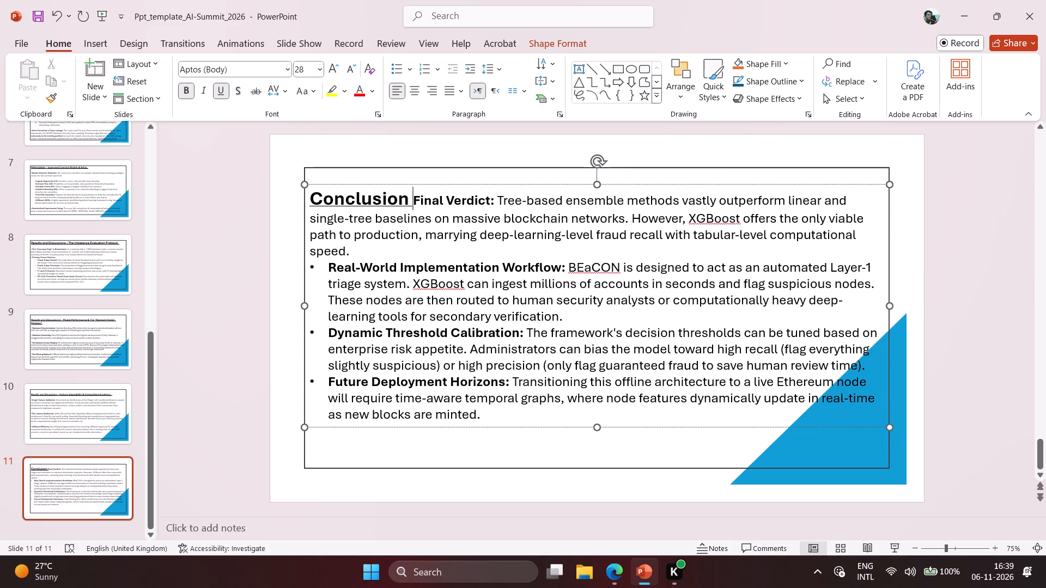
key("Return")
key("Return")
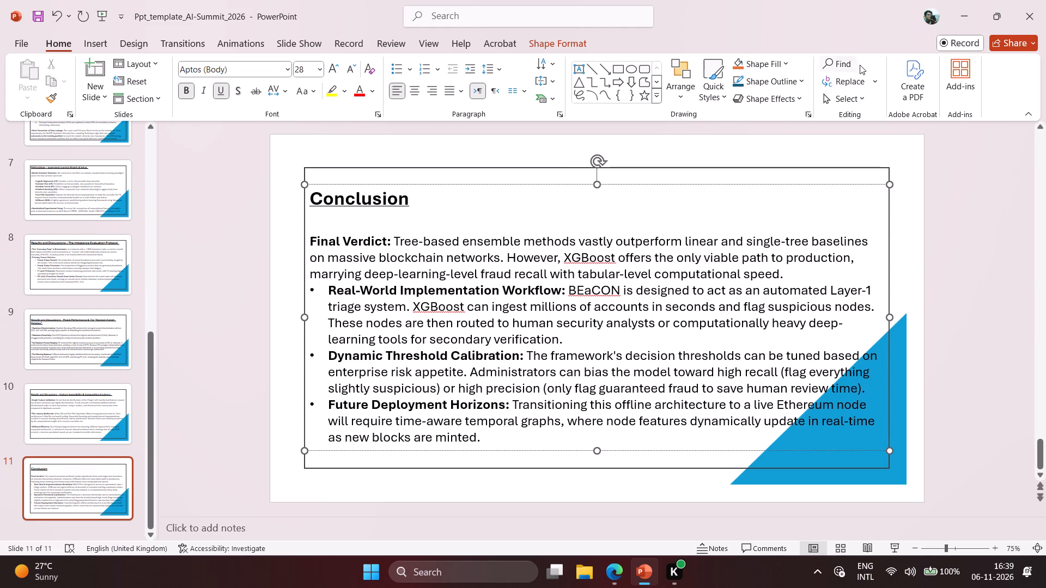
left_click(393, 70)
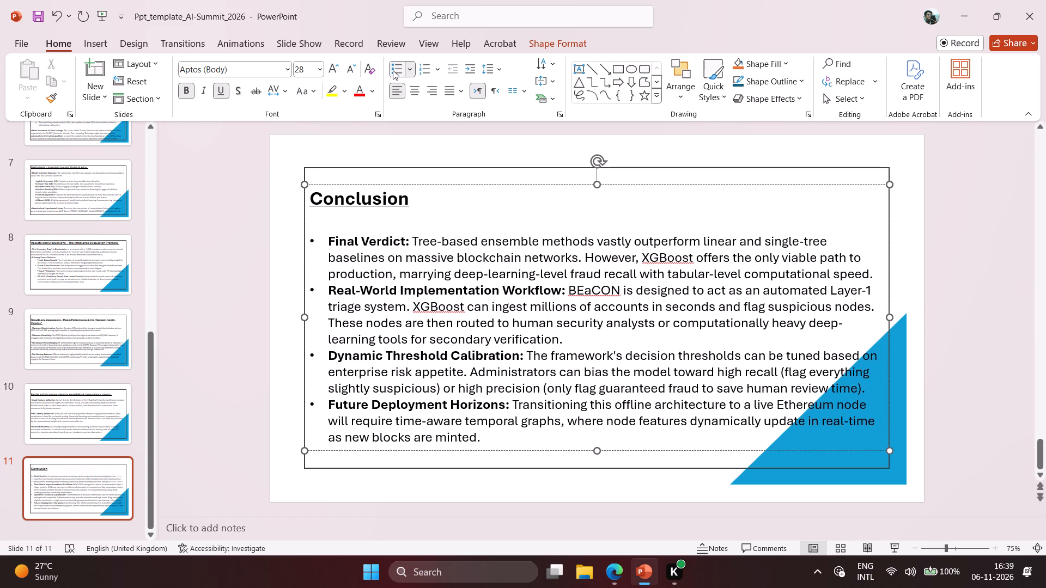
On slide 10, reapply standard indented bullets to the Graph Feature Validation, Latency Bottleneck and XGBoost Efficiency paragraphs.
left_click(227, 229)
key("Up")
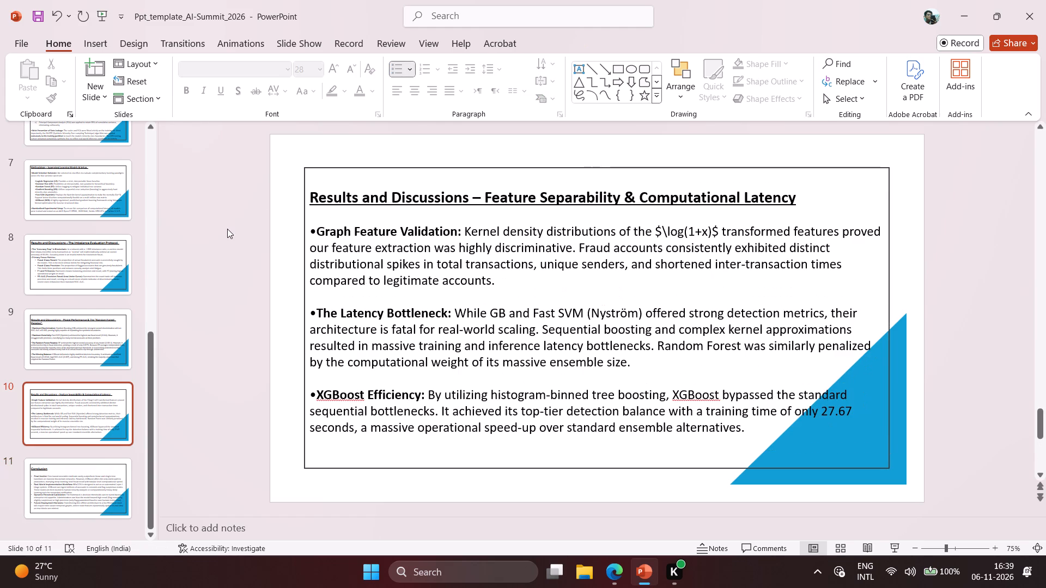
left_click_drag(748, 426, 329, 199)
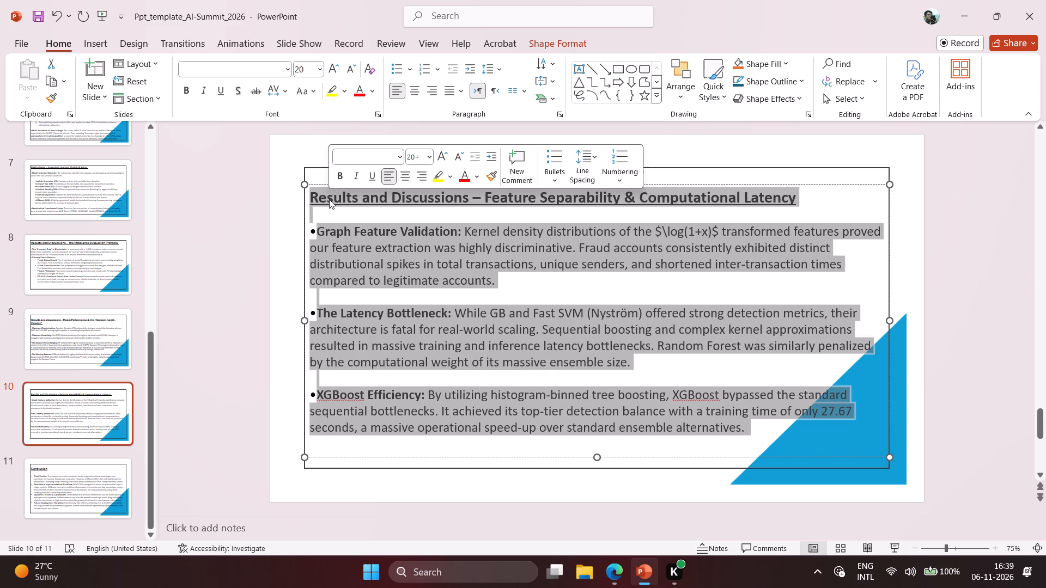
key("shift+Down")
key("shift+Down")
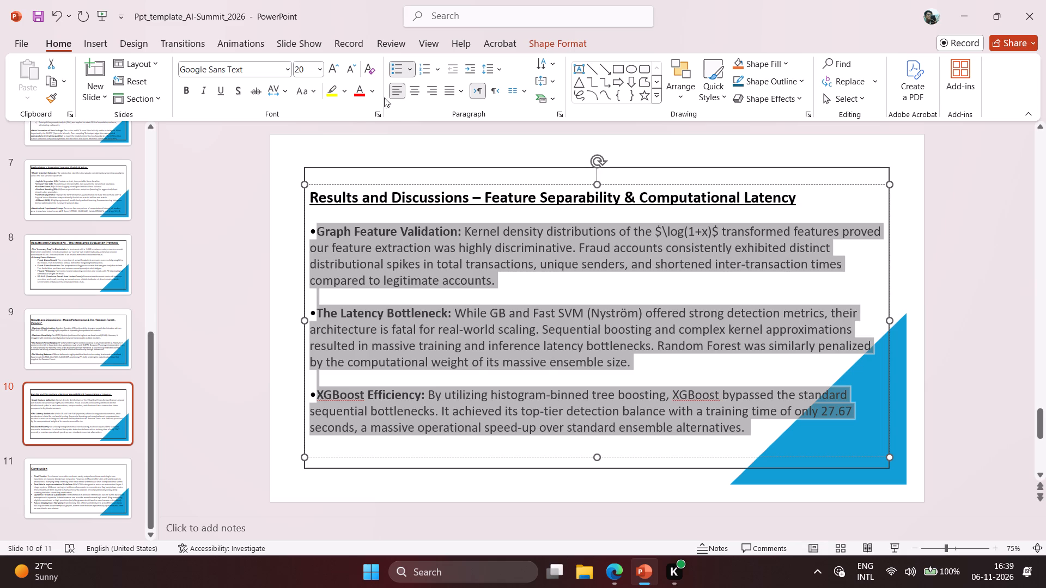
left_click(398, 69)
left_click(398, 69)
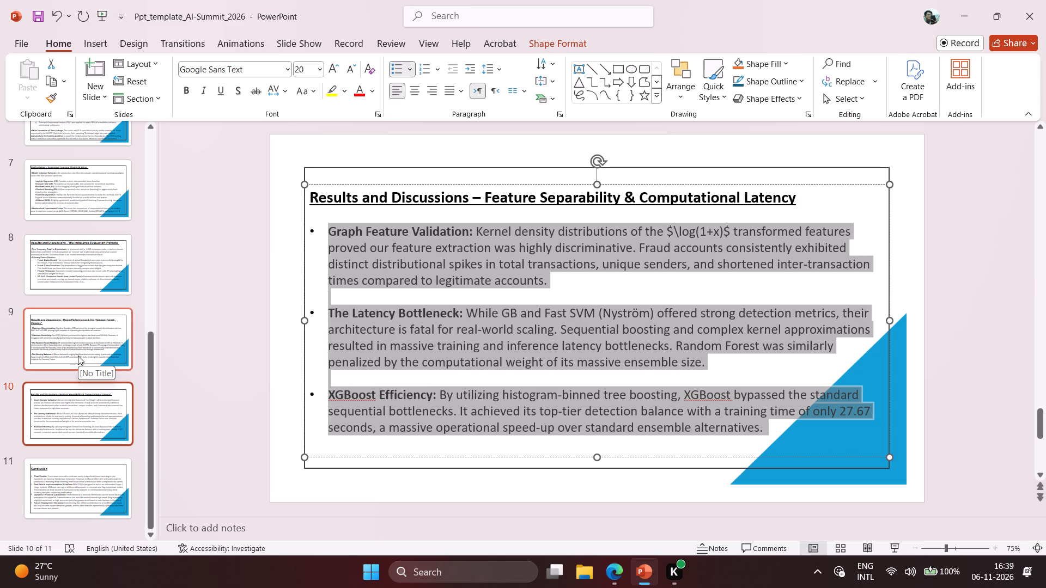
Change all the text in the Conclusion text box on slide 11 to Times New Roman.
left_click(52, 461)
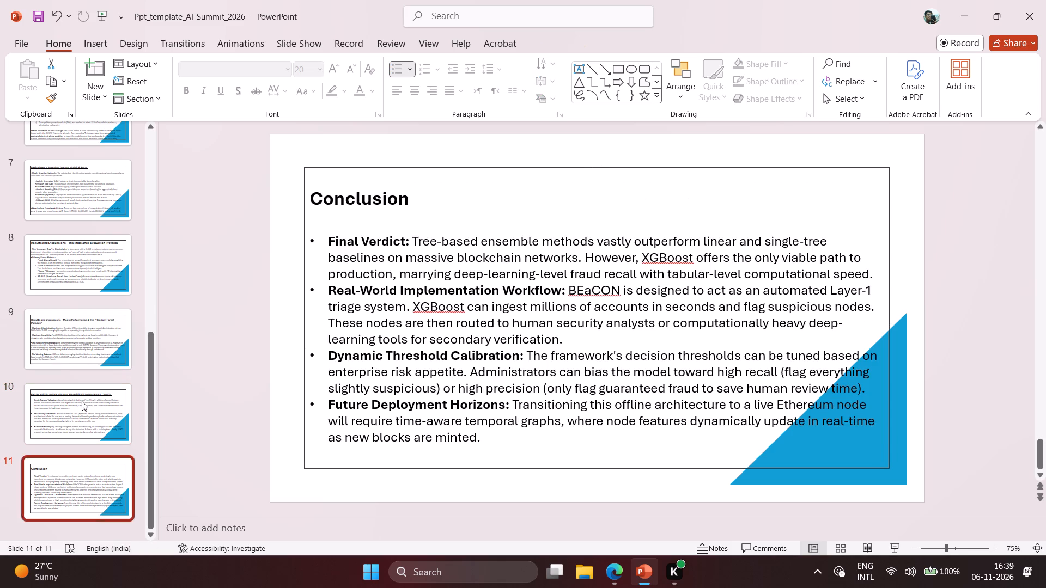
left_click(415, 296)
key("ctrl+a")
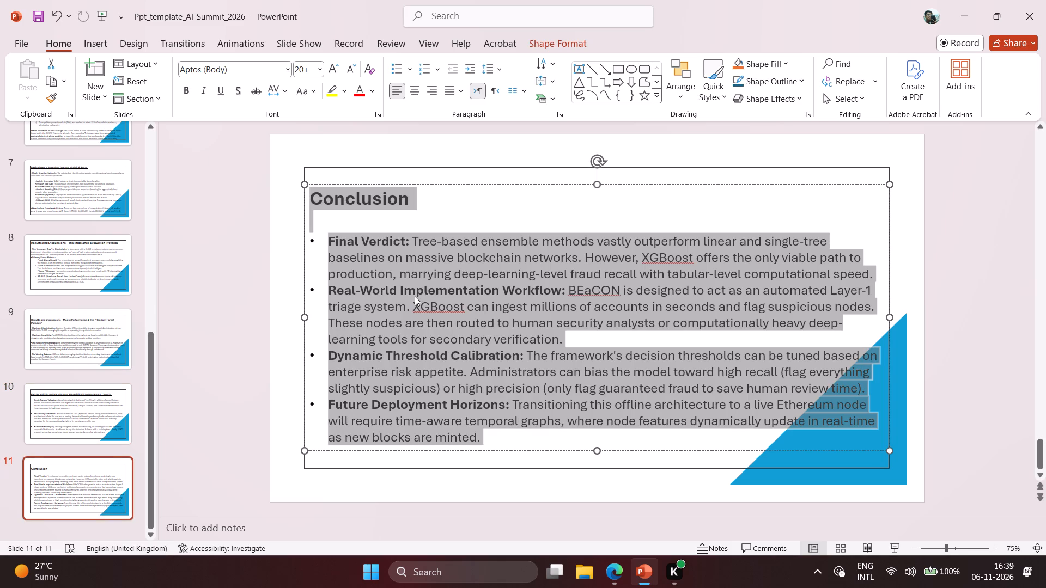
left_click(248, 70)
type("tim")
key("Return")
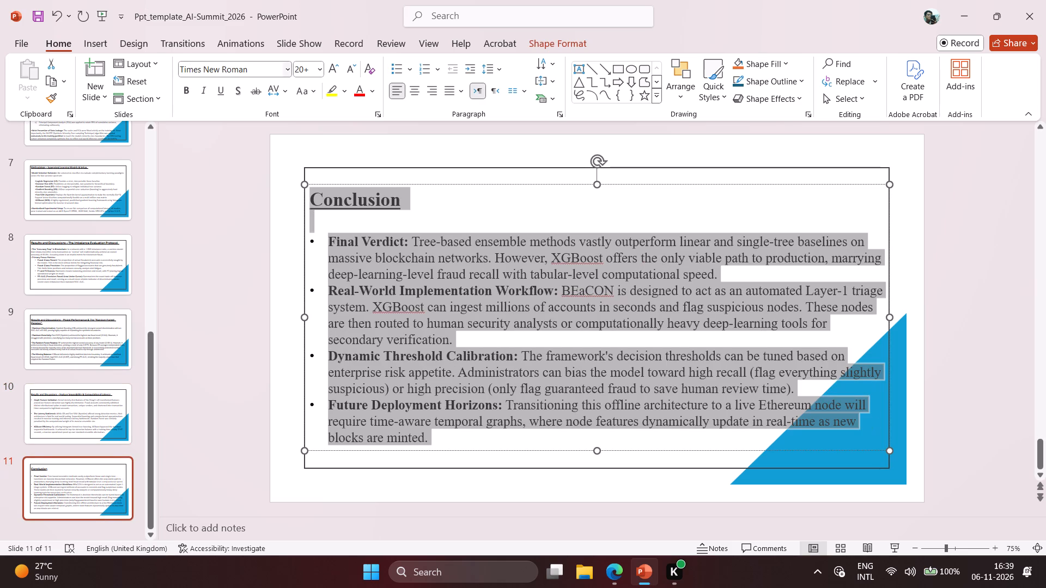
Change all the text on slide 10, Feature Separability & Computational Latency, to Times New Roman.
left_click(73, 397)
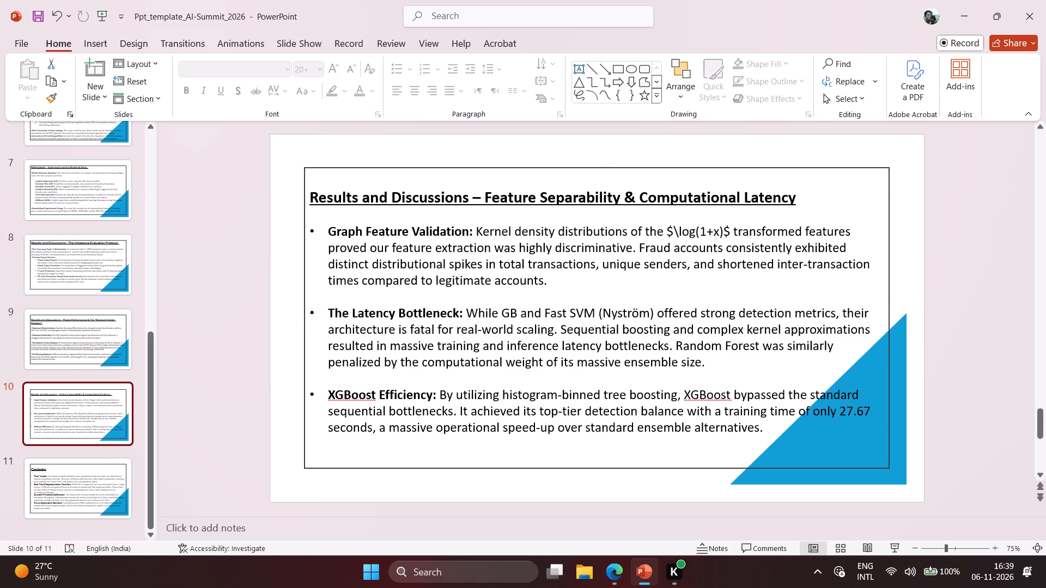
left_click(431, 281)
key("ctrl+a")
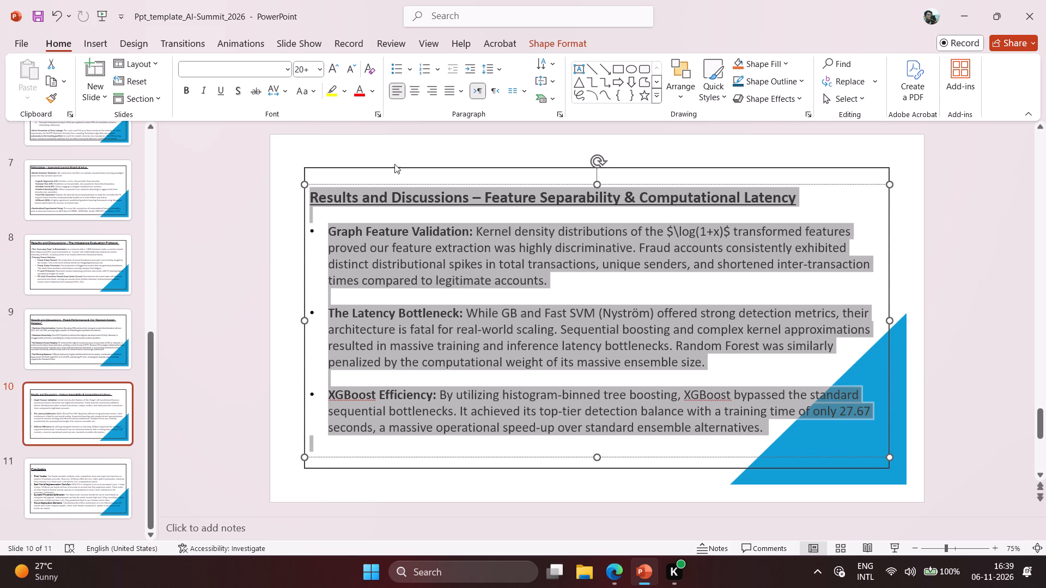
left_click(259, 68)
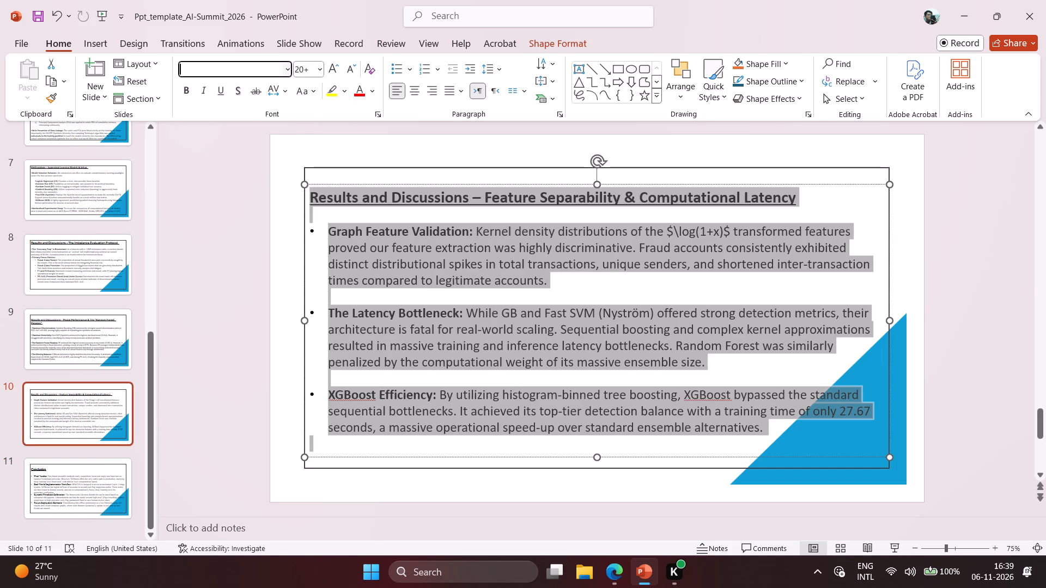
type("ti")
key("Return")
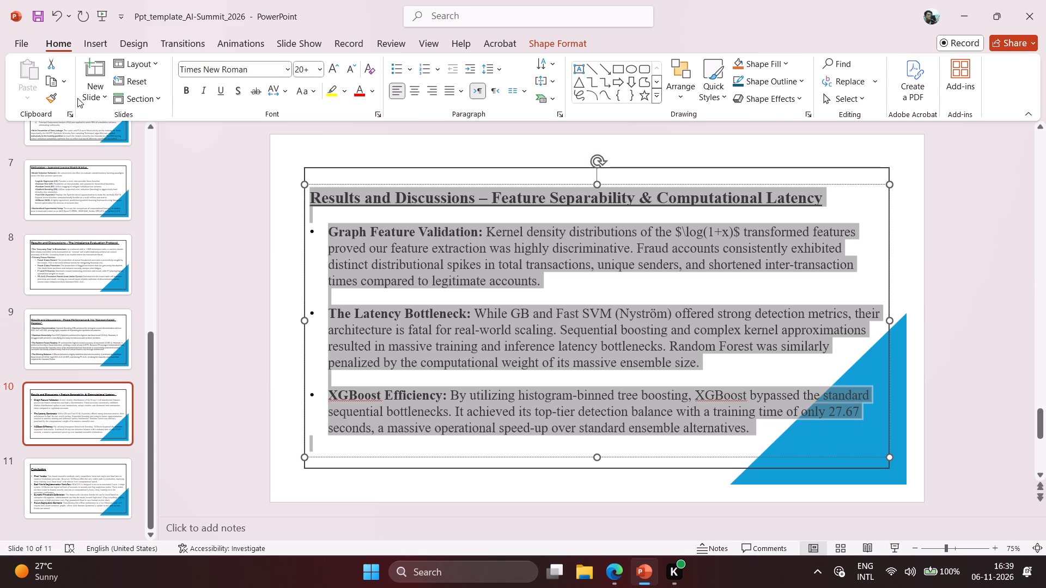
Change all the text on slide 9, Model Performance & The "Random Forest Paradox", to Times New Roman.
left_click(60, 328)
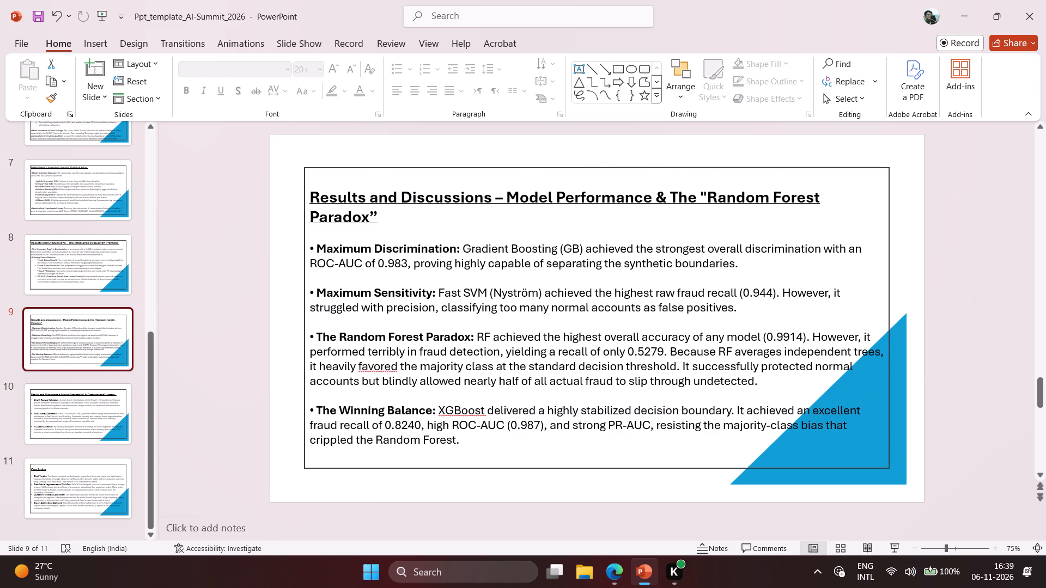
left_click(489, 372)
key("ctrl+a")
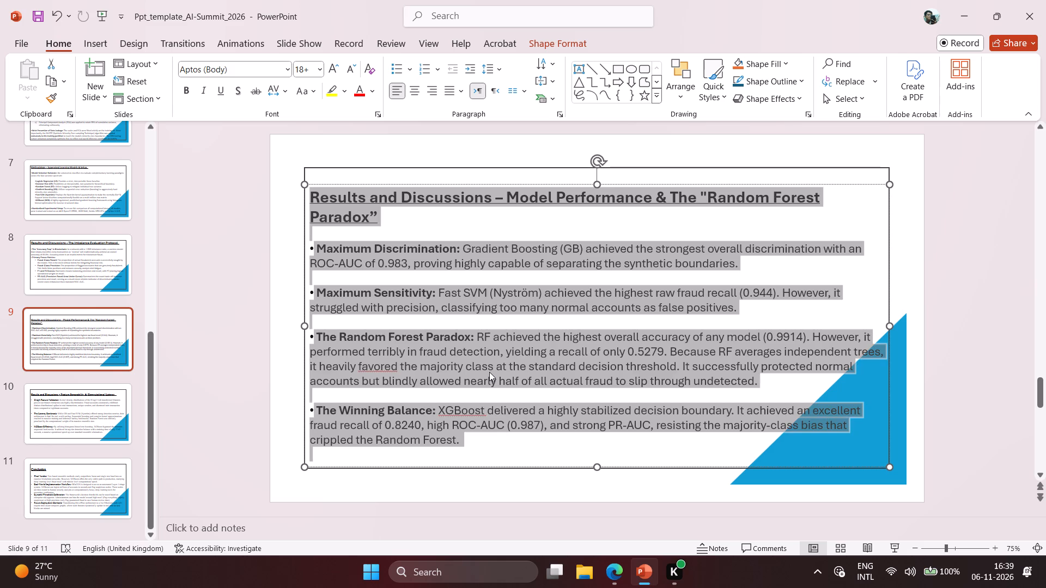
left_click(285, 67)
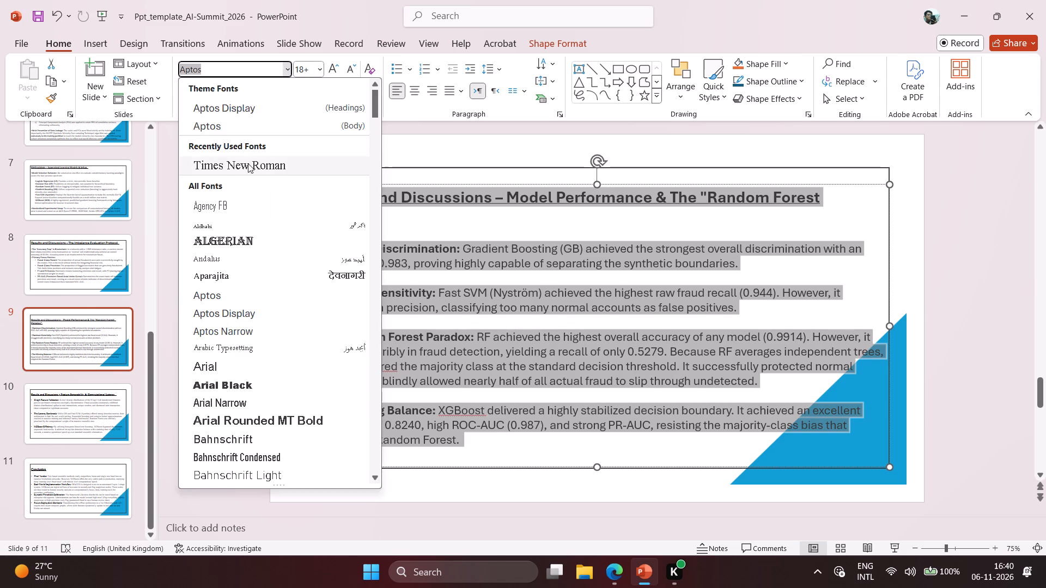
left_click(248, 163)
Change all the text on slide 8, The Imbalance Evaluation Protocol, to Times New Roman.
left_click(117, 256)
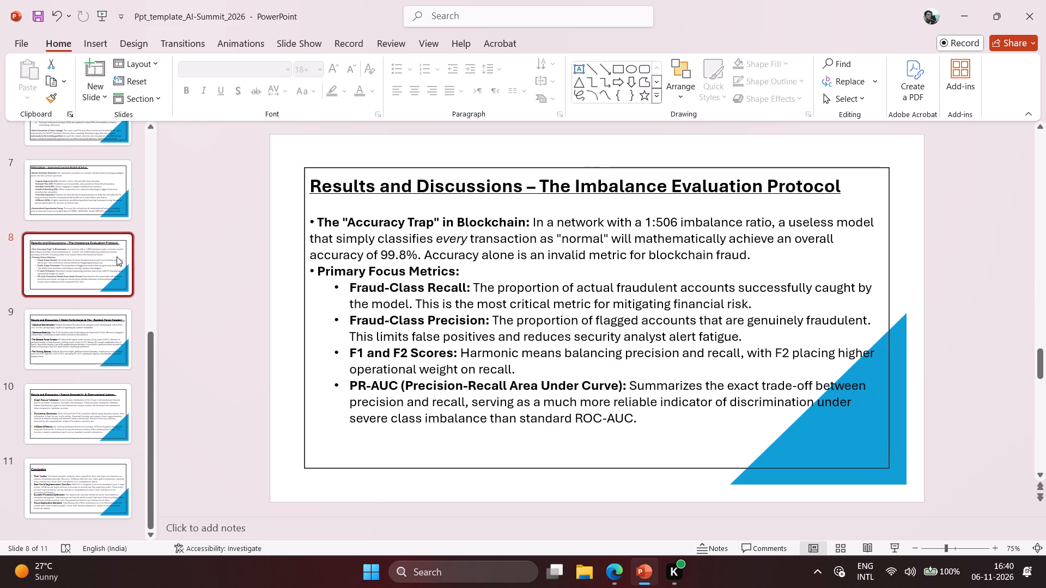
left_click(435, 311)
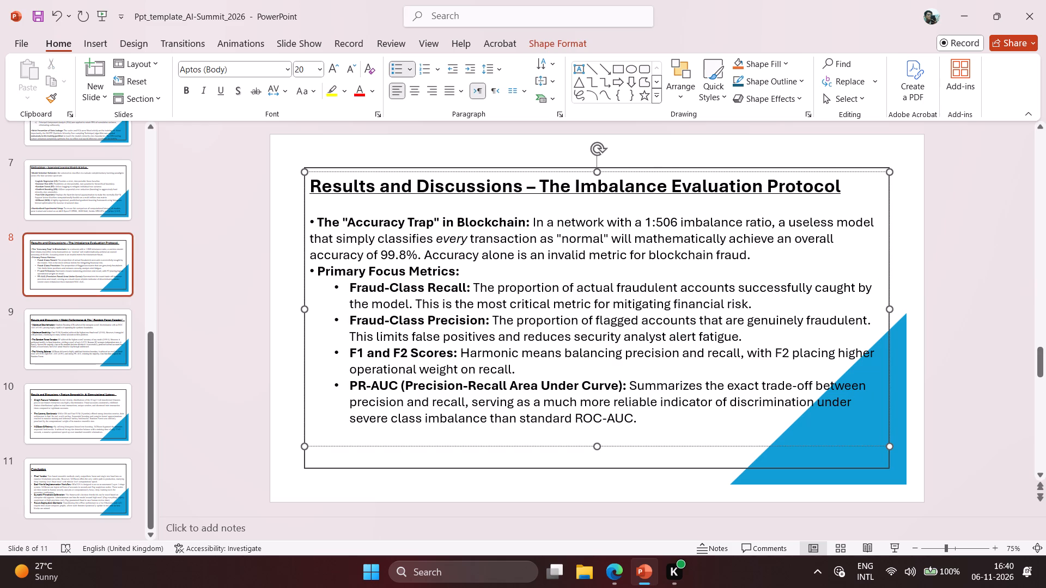
key("ctrl+a")
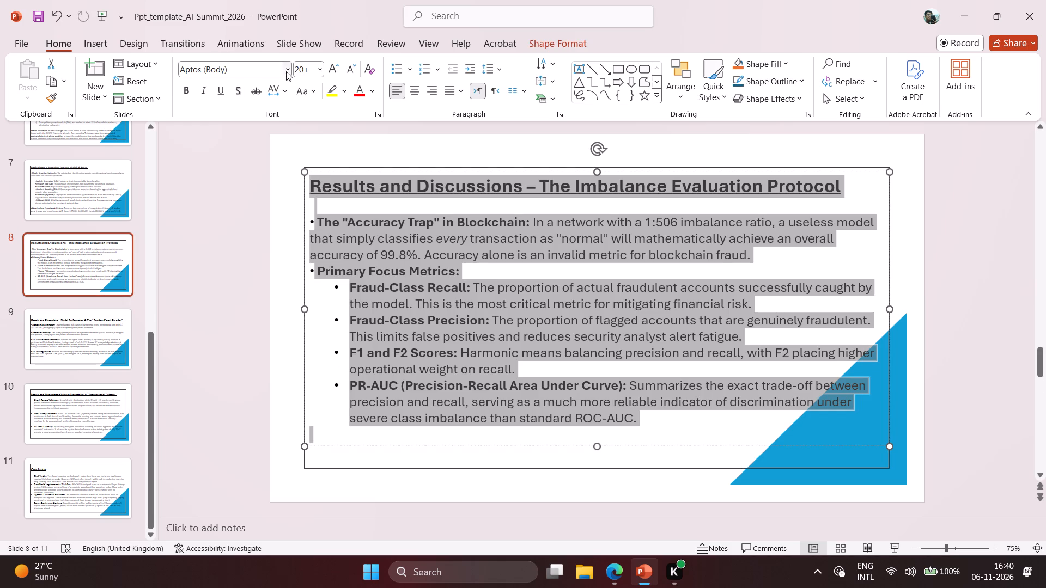
left_click(289, 69)
key("t")
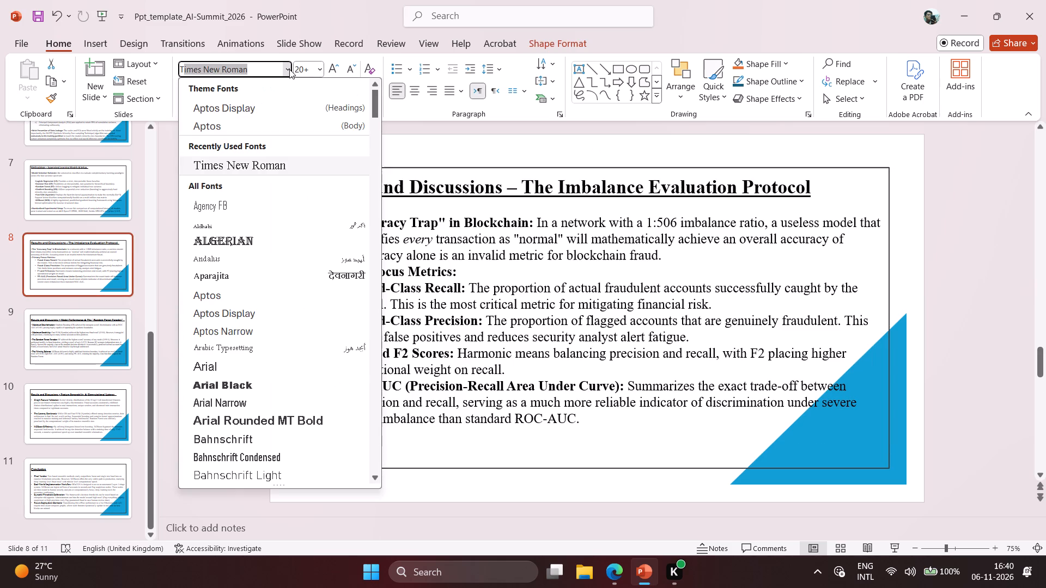
key("Return")
Change all the text on slide 7, Methodology – Supervised Learning Models & Setup, to Times New Roman.
left_click(66, 192)
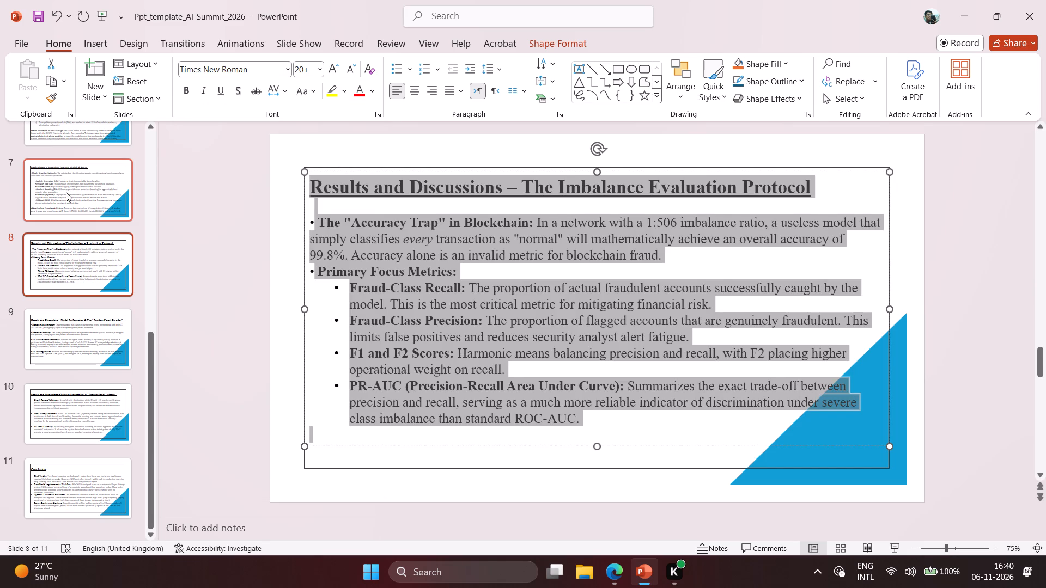
left_click(421, 242)
key("ctrl+a")
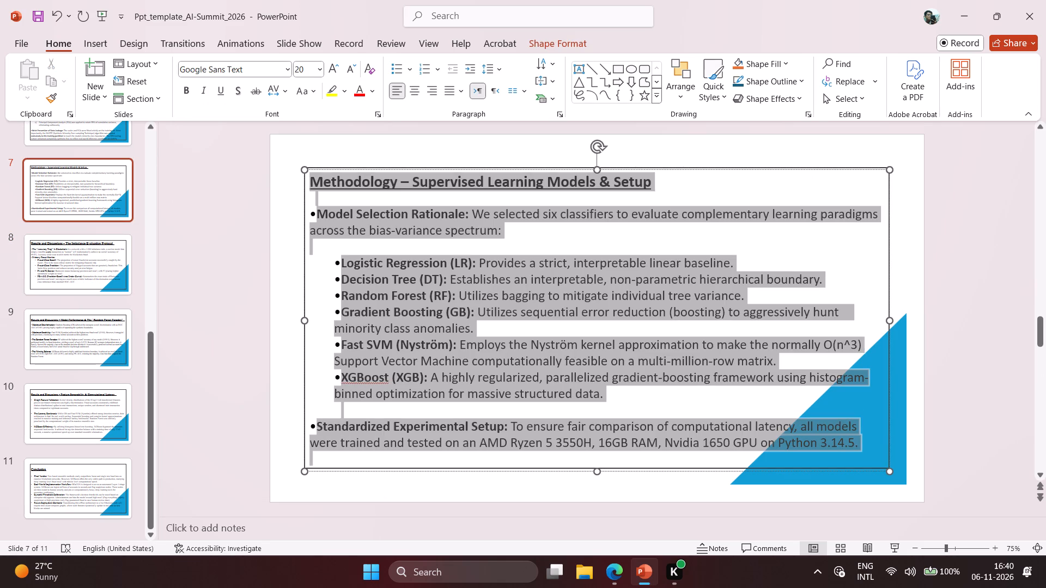
left_click(284, 68)
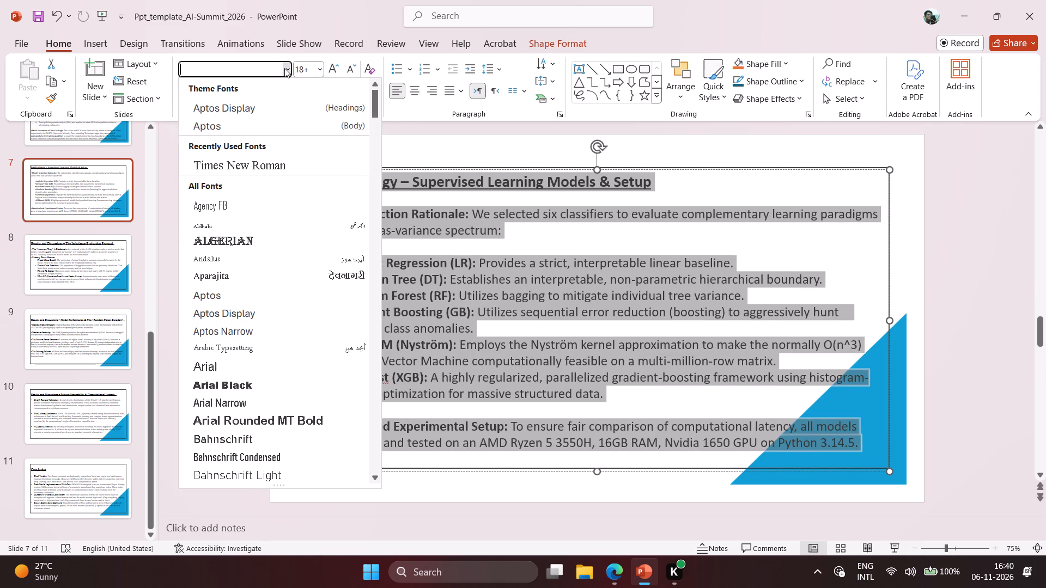
left_click(265, 169)
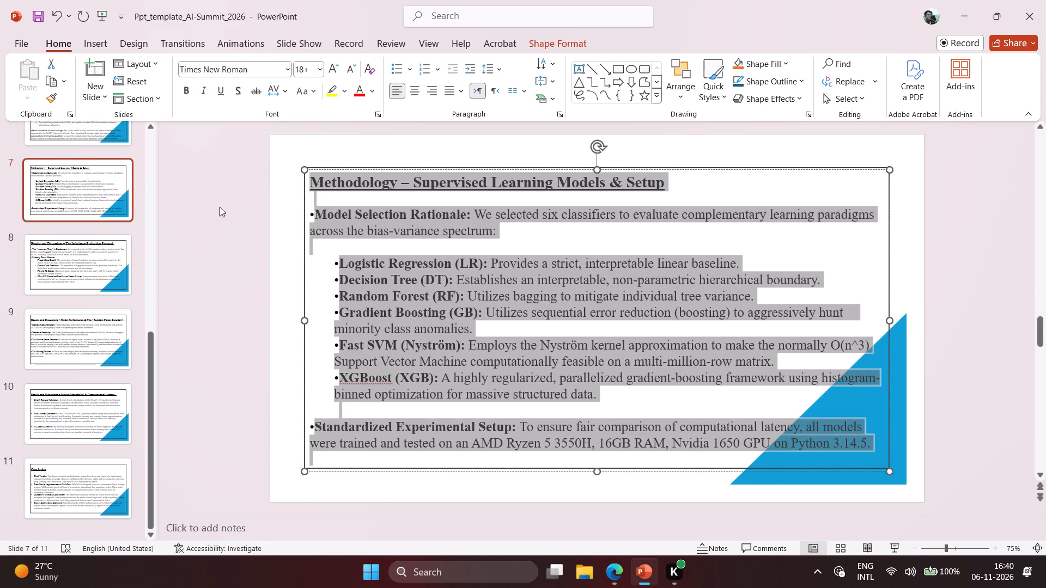
Look through slide 6 and the Results and Discussions slides to check their fonts and bullet formatting.
scroll(113, 287, "up", 4)
scroll(113, 287, "down", 1)
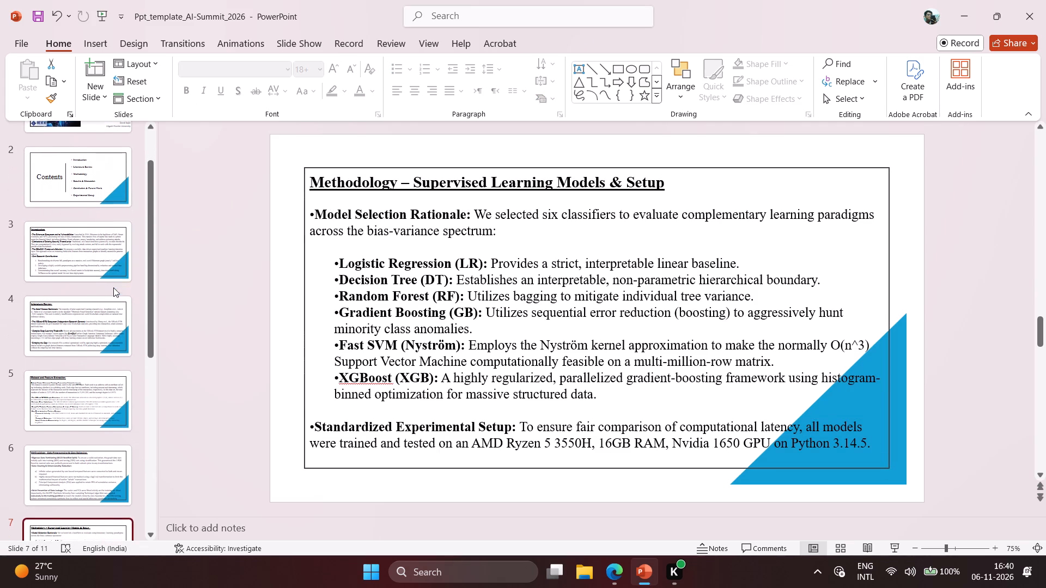
left_click(90, 467)
left_click(384, 333)
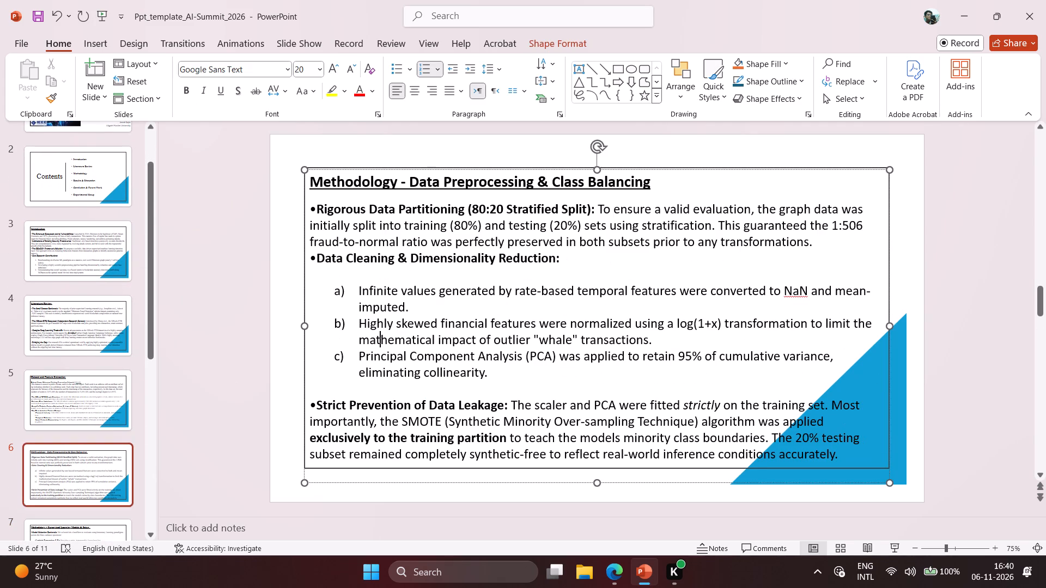
key("Down")
left_click(226, 313)
key("Down")
key("Down")
key("Down")
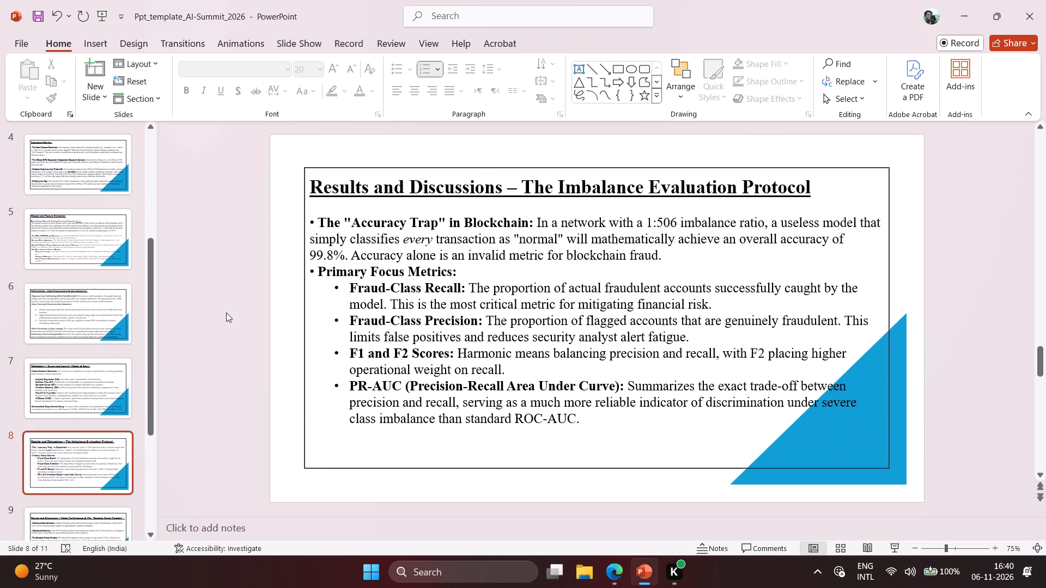
key("Down")
key("Down")
key("Down")
key("Up")
key("Up")
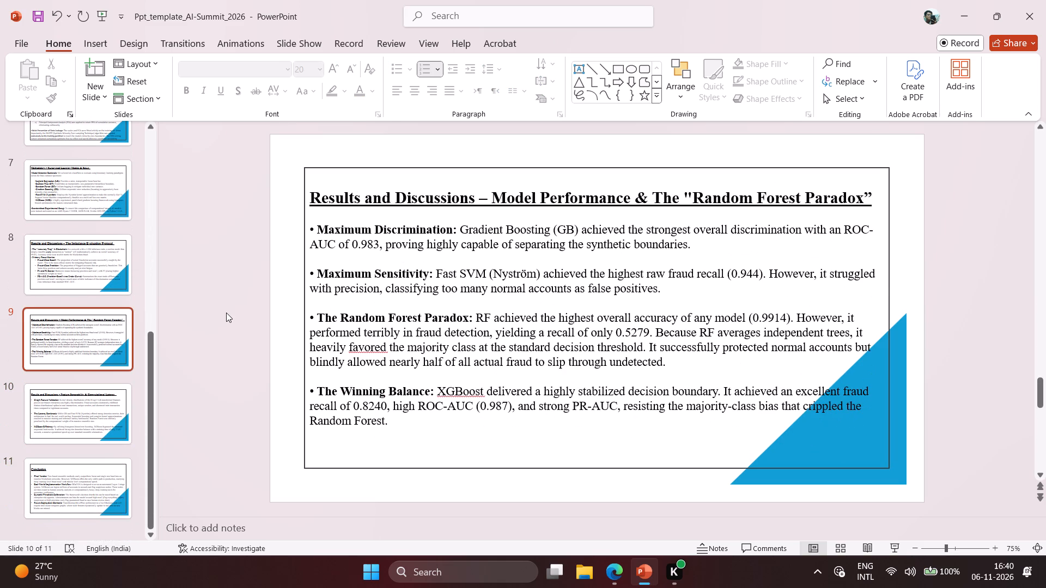
Reapply the bullet formatting to slide 9's body paragraphs, from Maximum Discrimination through The Winning Balance.
left_click_drag(393, 425, 334, 247)
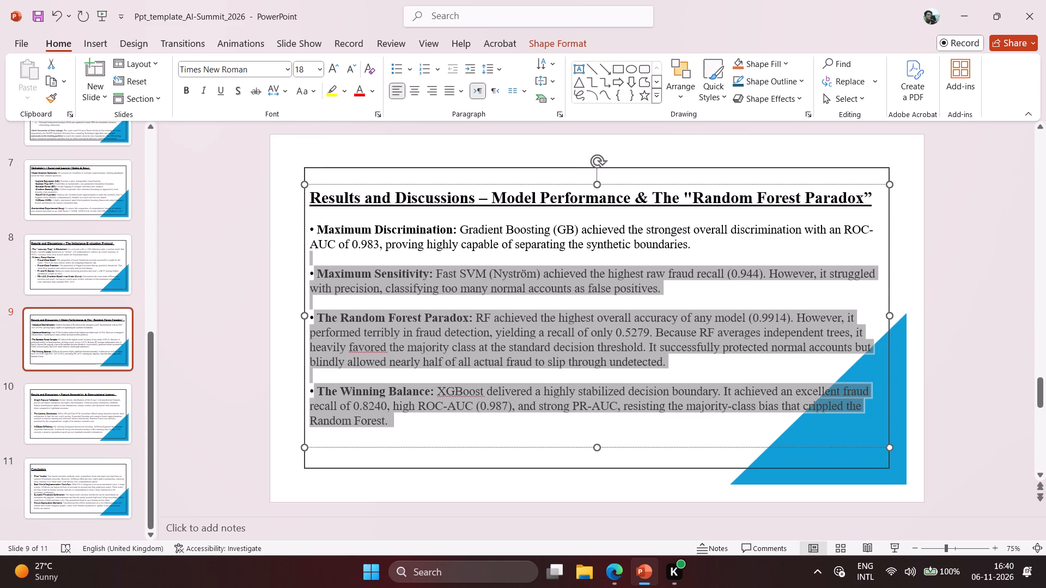
left_click_drag(334, 247, 324, 223)
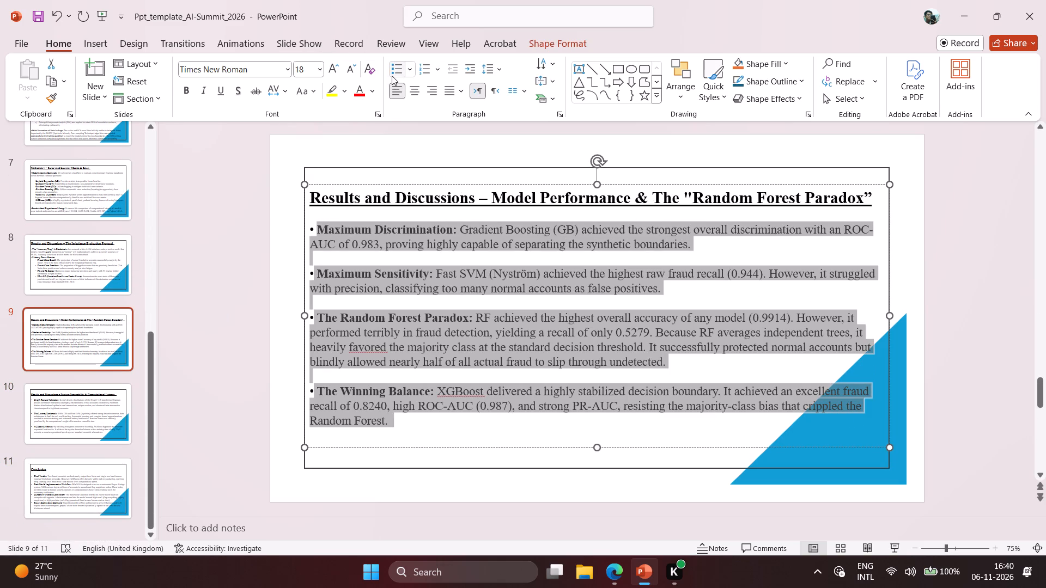
left_click(393, 73)
left_click(393, 73)
left_click(393, 73)
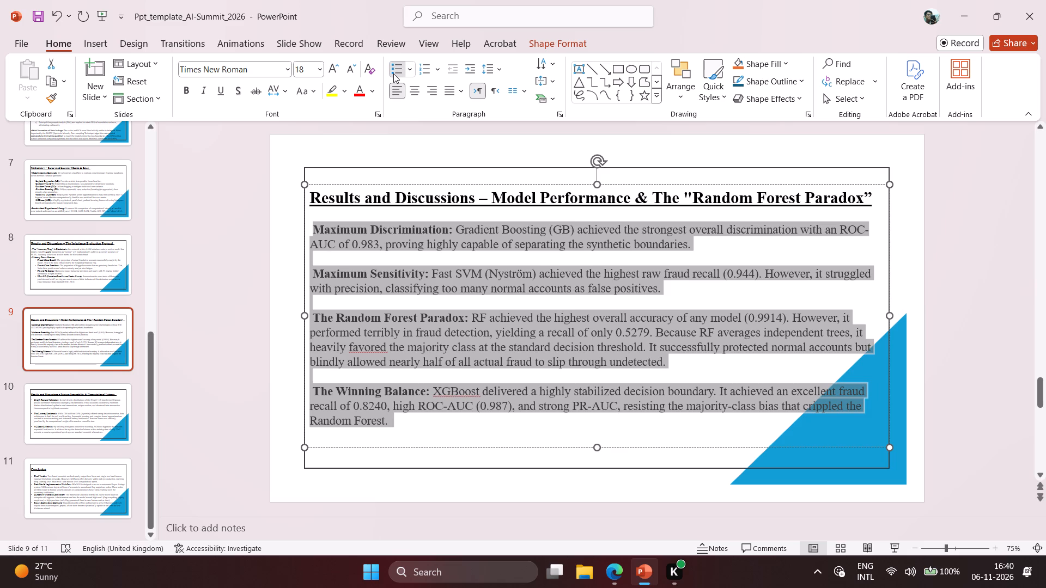
left_click(242, 240)
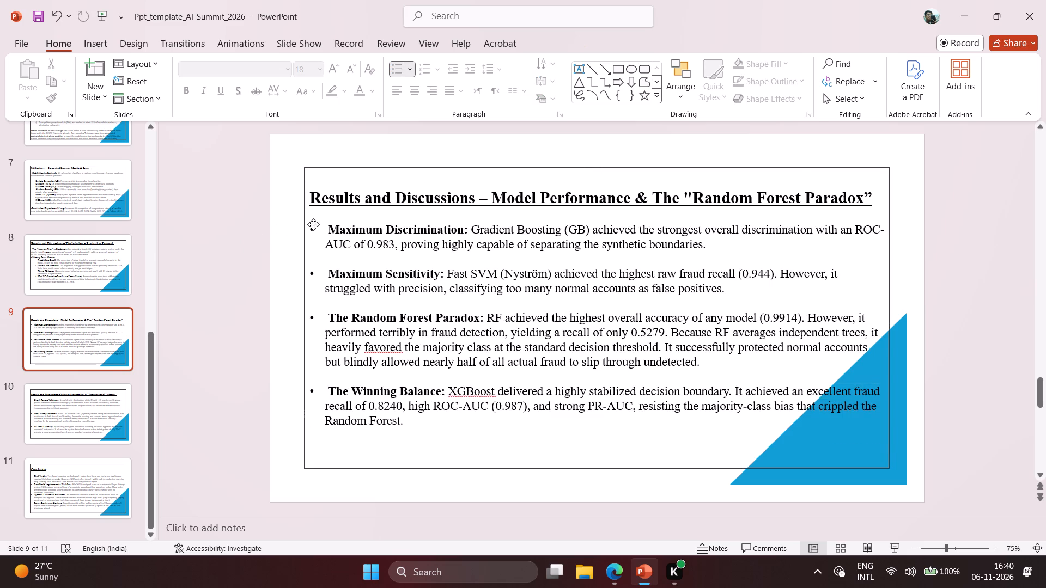
Delete the extra space before each of the four bullet headings on slide 9, from Maximum Discrimination to The Winning Balance.
left_click(326, 230)
key("Right")
key("BackSpace")
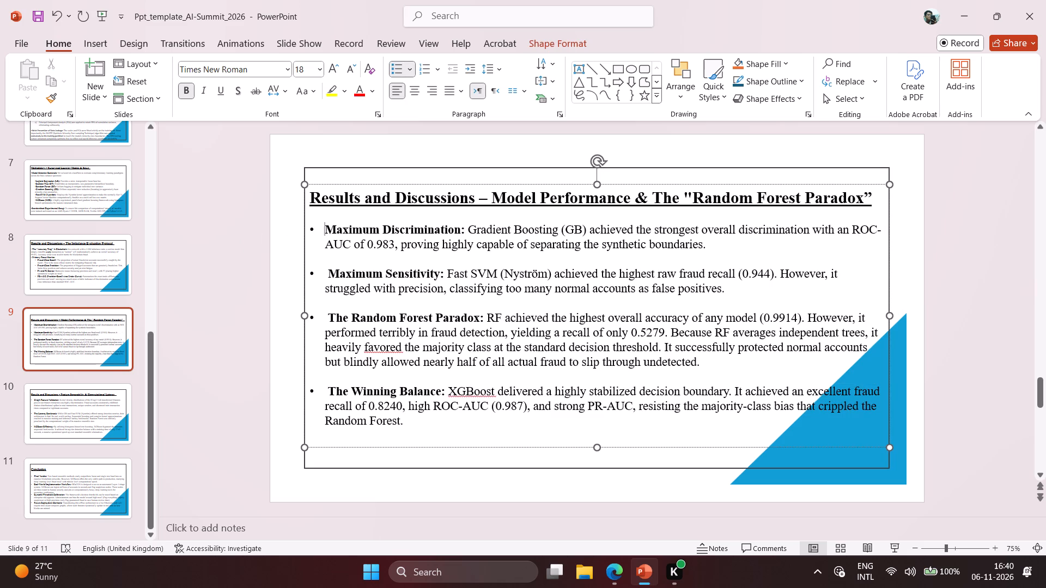
left_click(331, 278)
key("BackSpace")
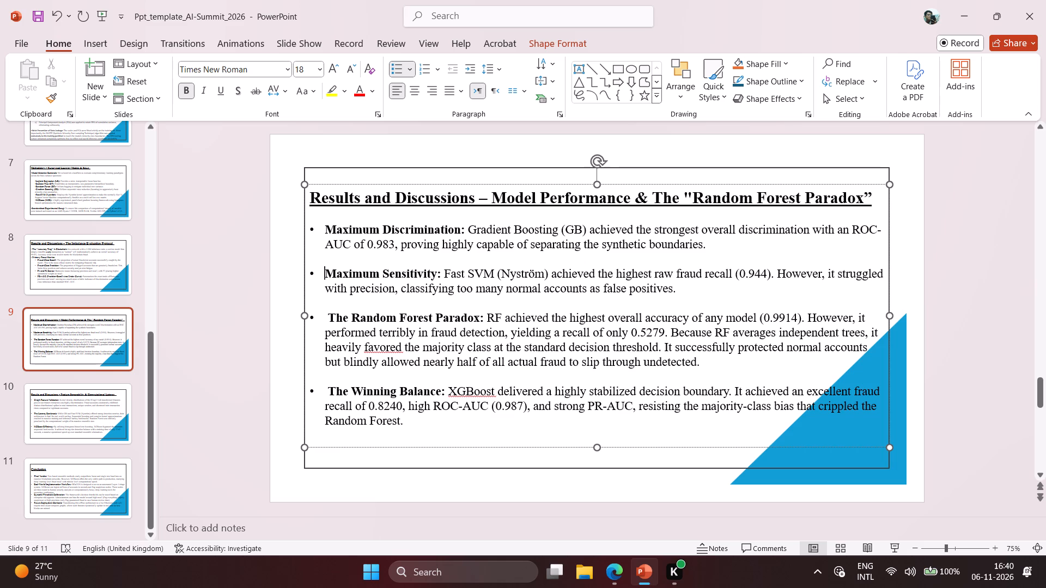
left_click(333, 322)
key("Left")
key("BackSpace")
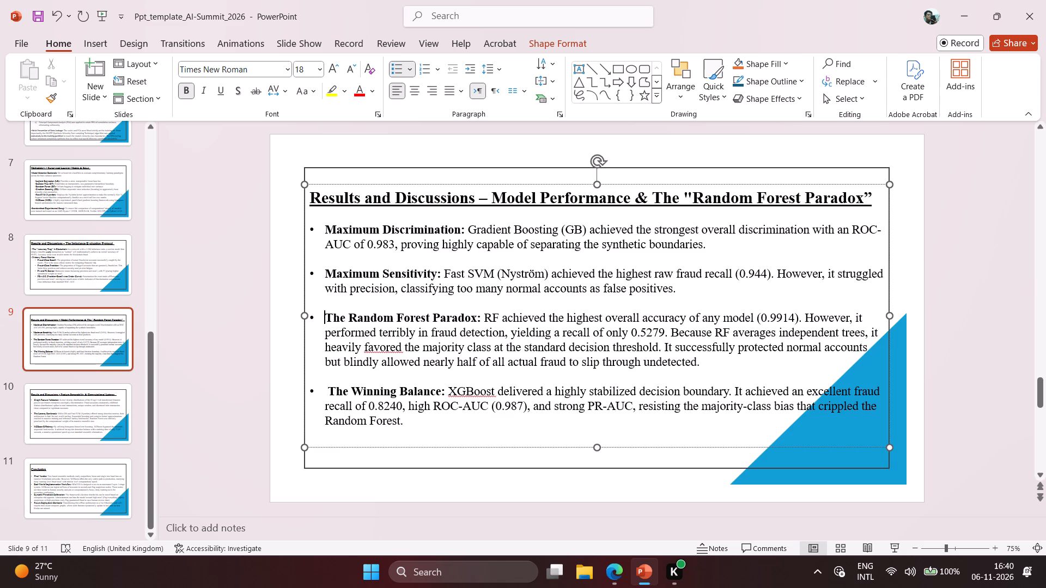
left_click(327, 397)
key("BackSpace")
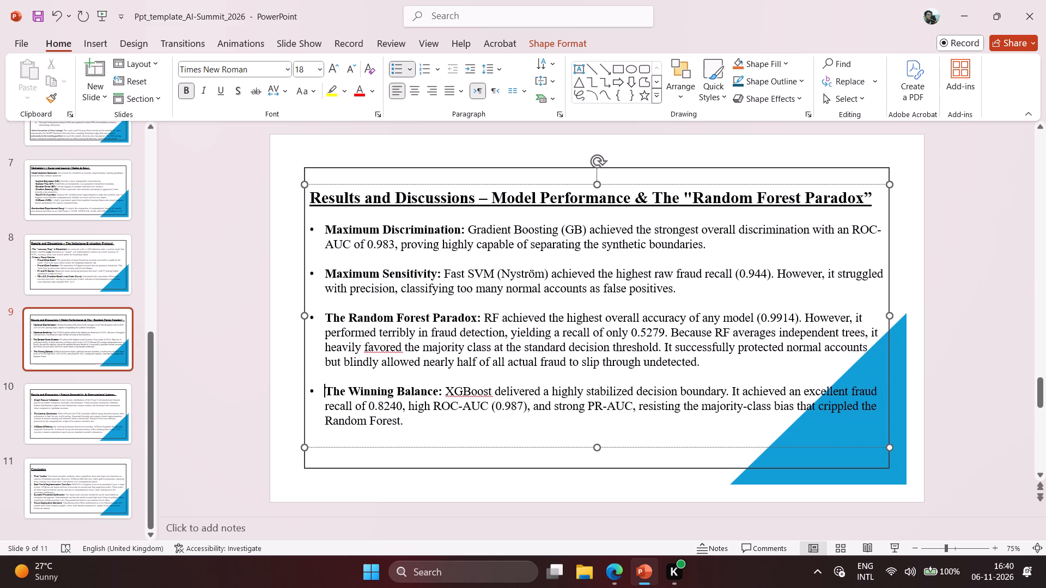
Remove the bullet and leading space from the "Accuracy Trap" in Blockchain paragraph on slide 8.
left_click(93, 267)
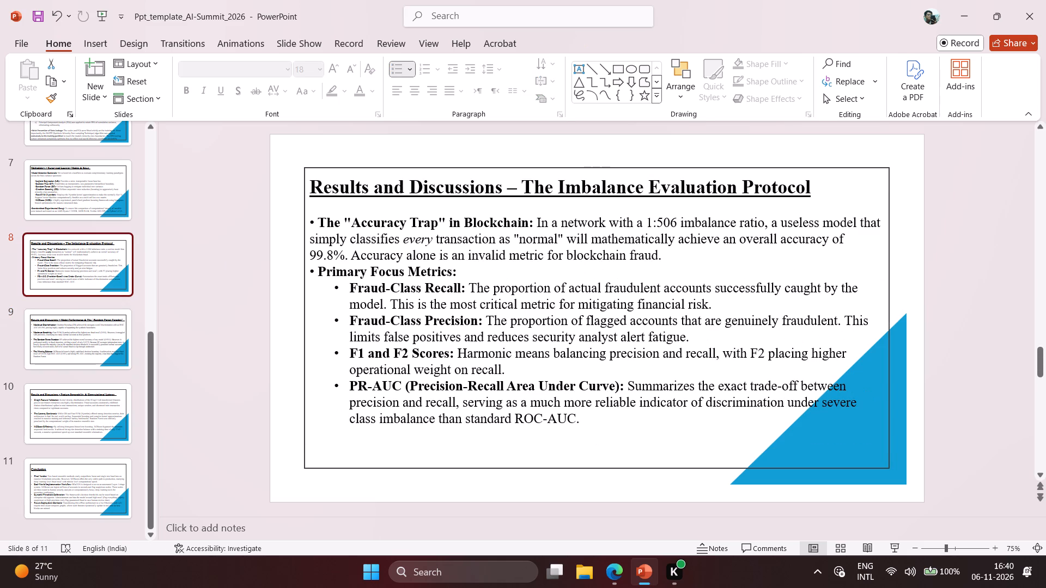
left_click(318, 226)
key("BackSpace")
key("BackSpace")
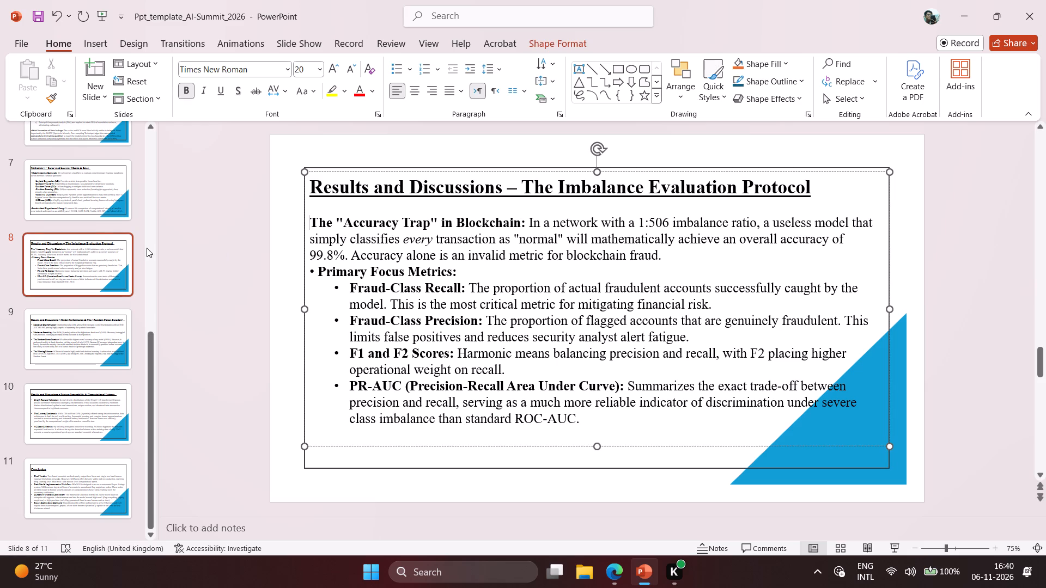
Remove the bullets from the Model Selection Rationale and Standardized Experimental Setup paragraphs on slide 7.
left_click(71, 198)
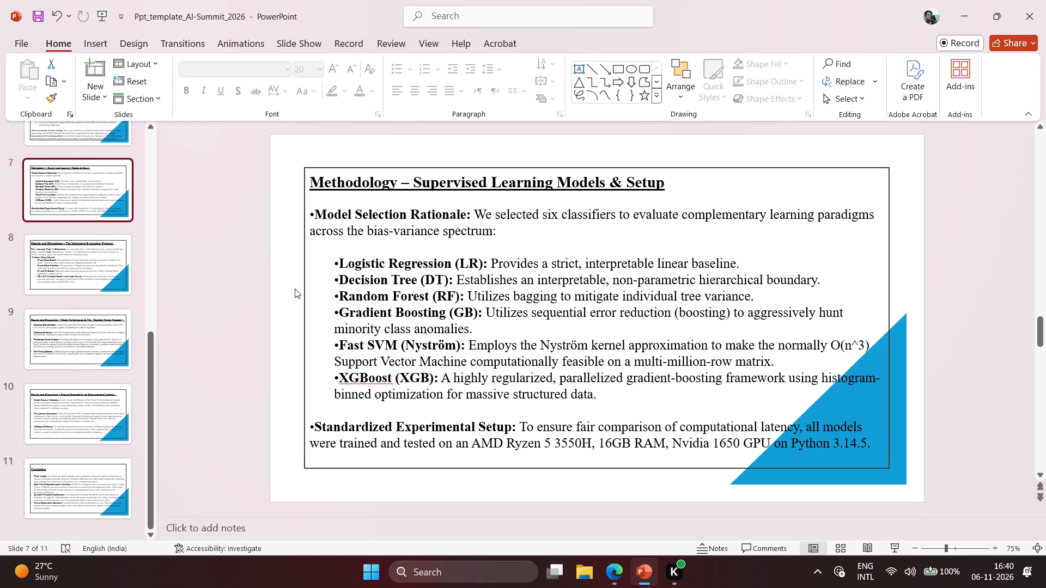
left_click(314, 216)
key("BackSpace")
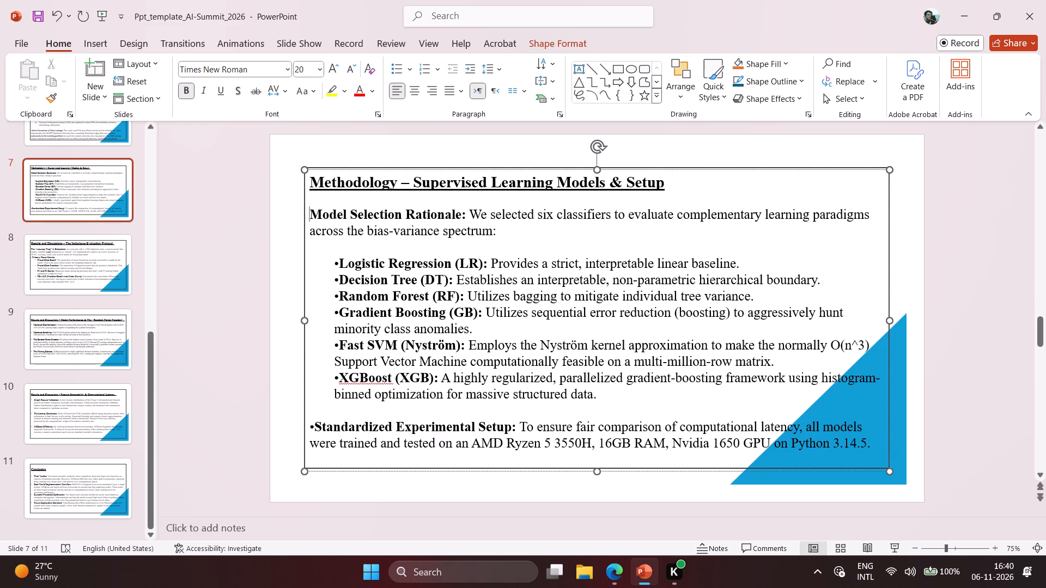
left_click(317, 427)
key("BackSpace")
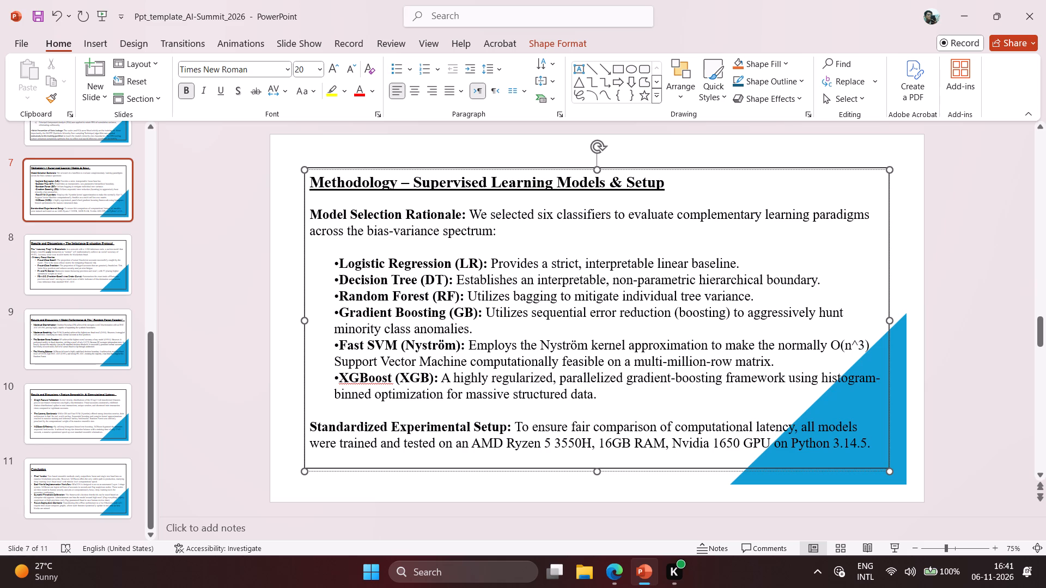
Change all the text on slide 6, Methodology - Data Preprocessing & Class Balancing, to Times New Roman.
scroll(59, 172, "up", 3)
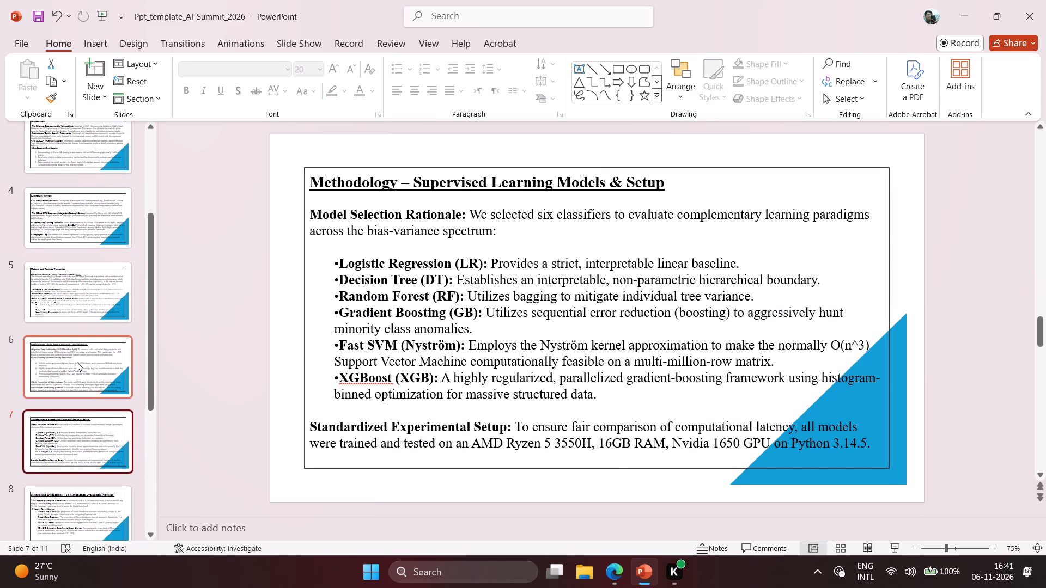
left_click(77, 362)
left_click(357, 262)
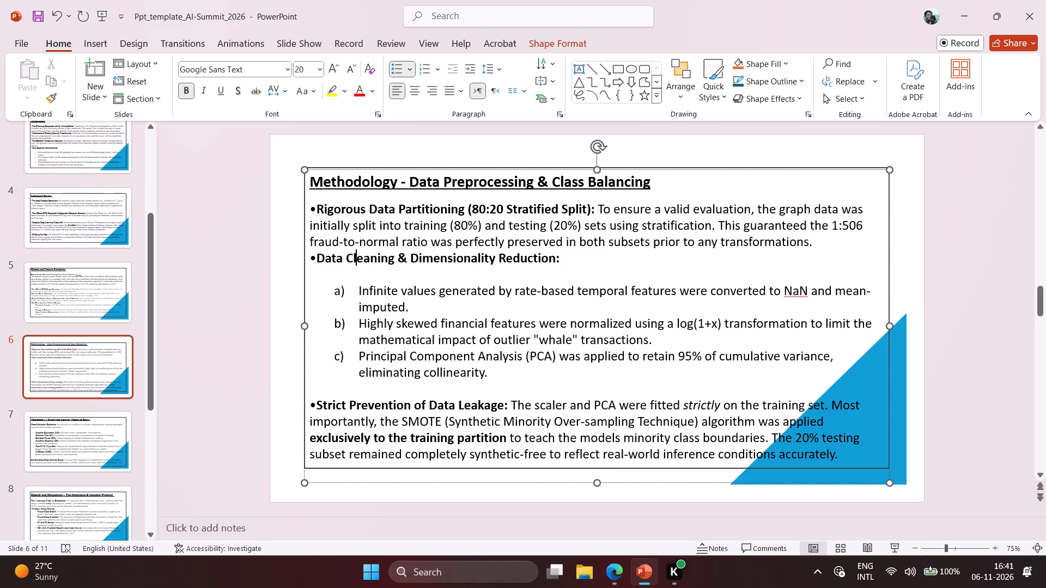
key("ctrl+a")
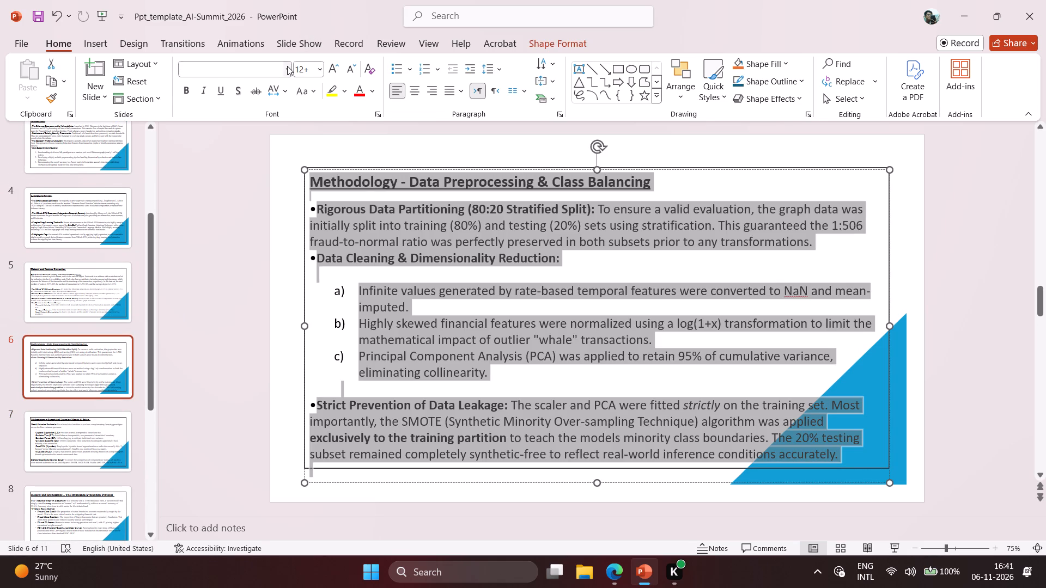
left_click(287, 66)
left_click(242, 167)
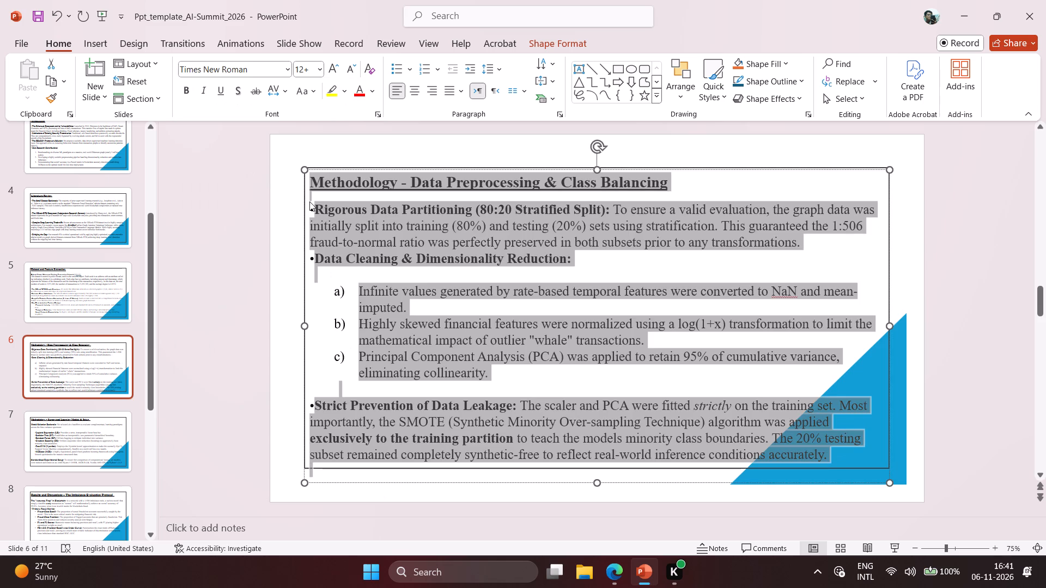
Insert a space after the bullets of Rigorous Data Partitioning, Data Cleaning & Dimensionality Reduction and Strict Prevention of Data Leakage on slide 6.
left_click(312, 210)
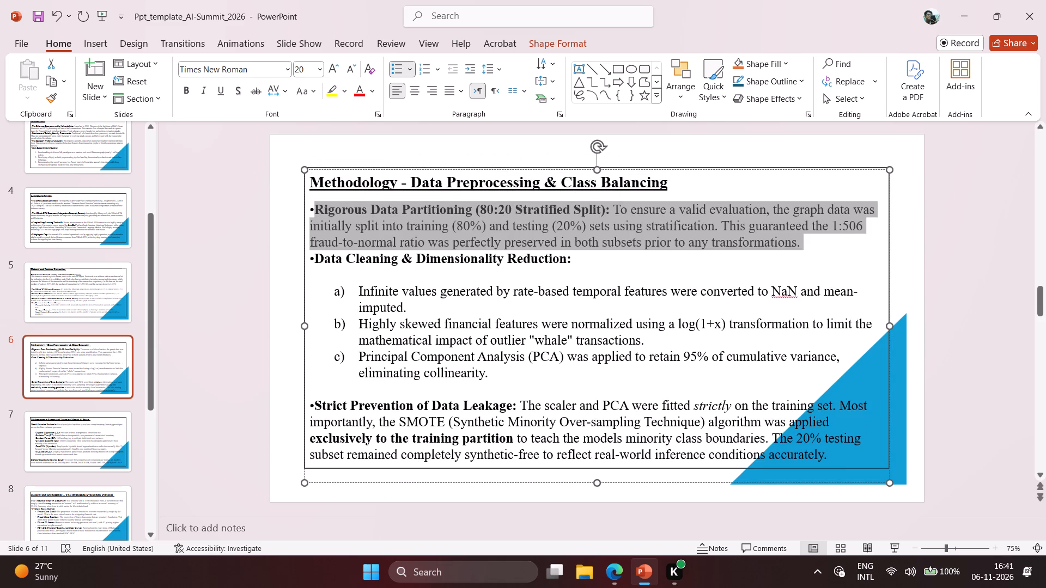
left_click(317, 254)
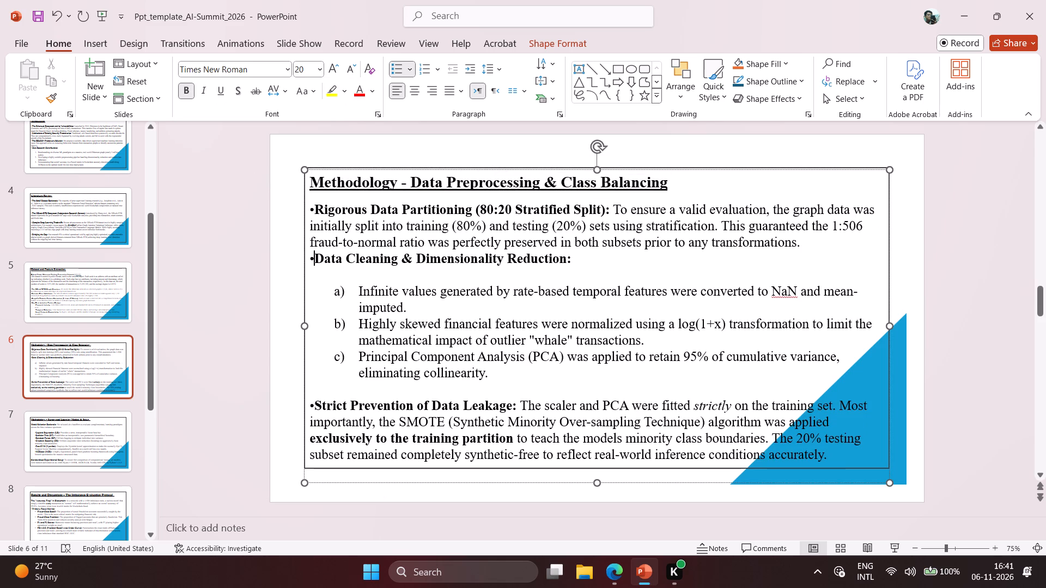
key("space")
left_click(318, 211)
key("space")
key("space")
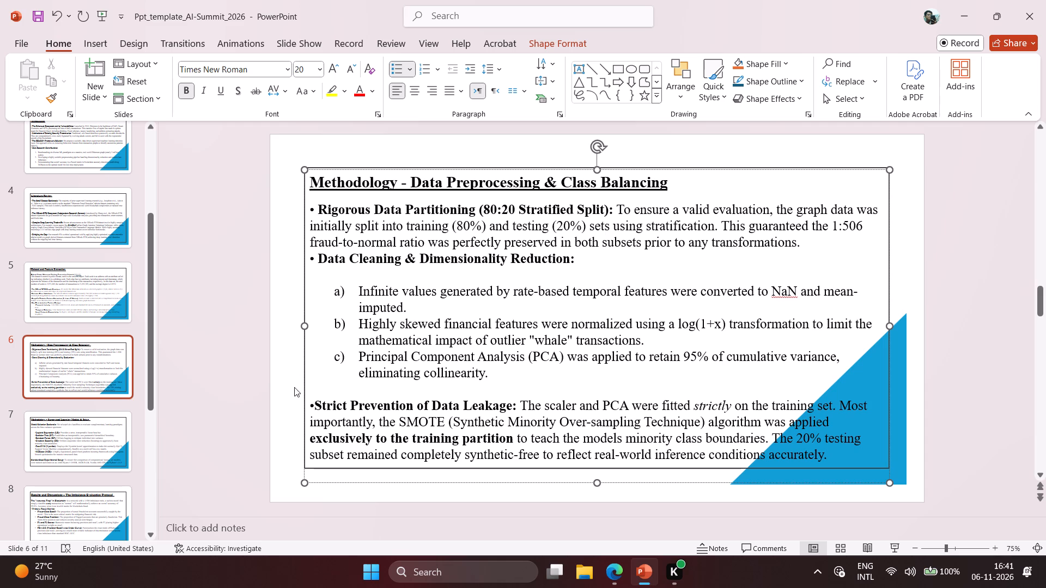
left_click(316, 402)
key("space")
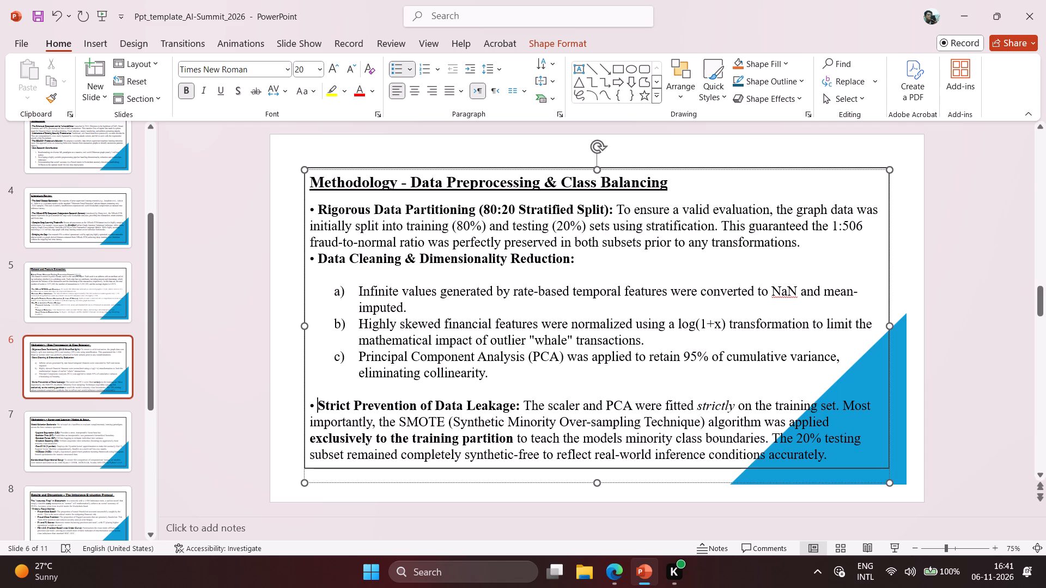
Increase the font size of all text below the Dataset and Feature Extraction heading on slide 5 by one step, to 18+.
left_click(100, 277)
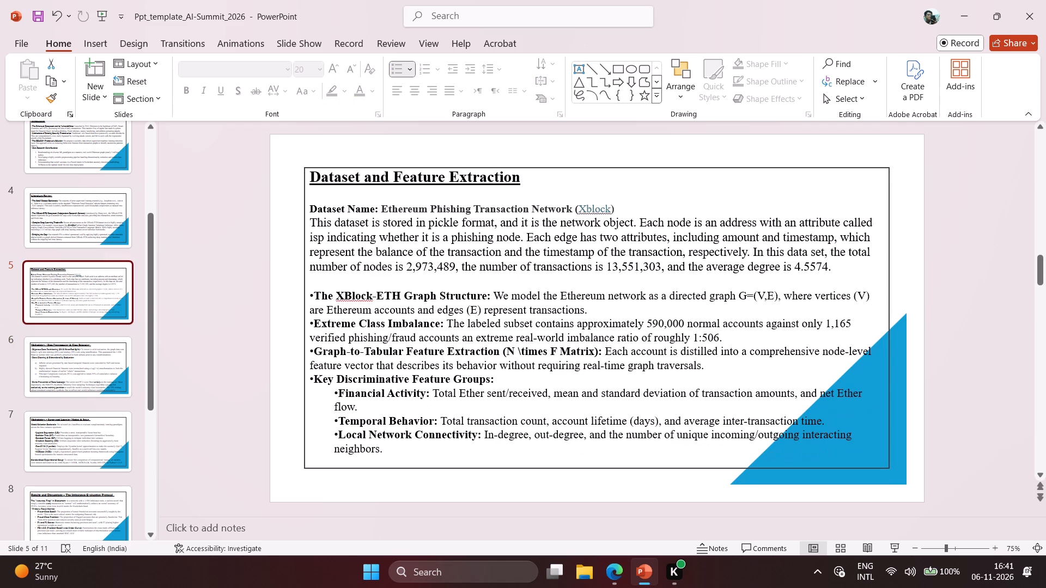
left_click(342, 240)
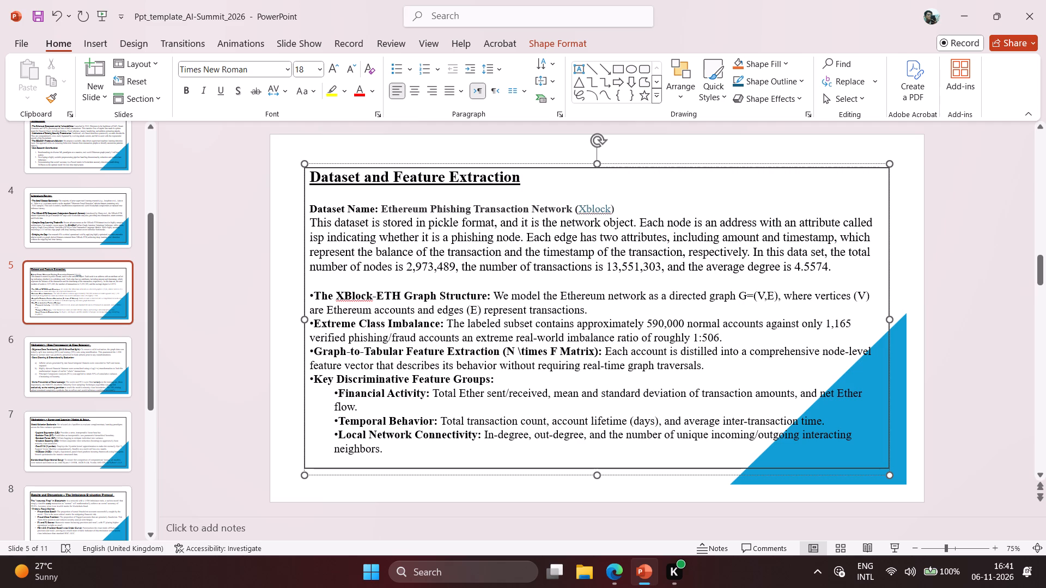
left_click_drag(384, 450, 312, 212)
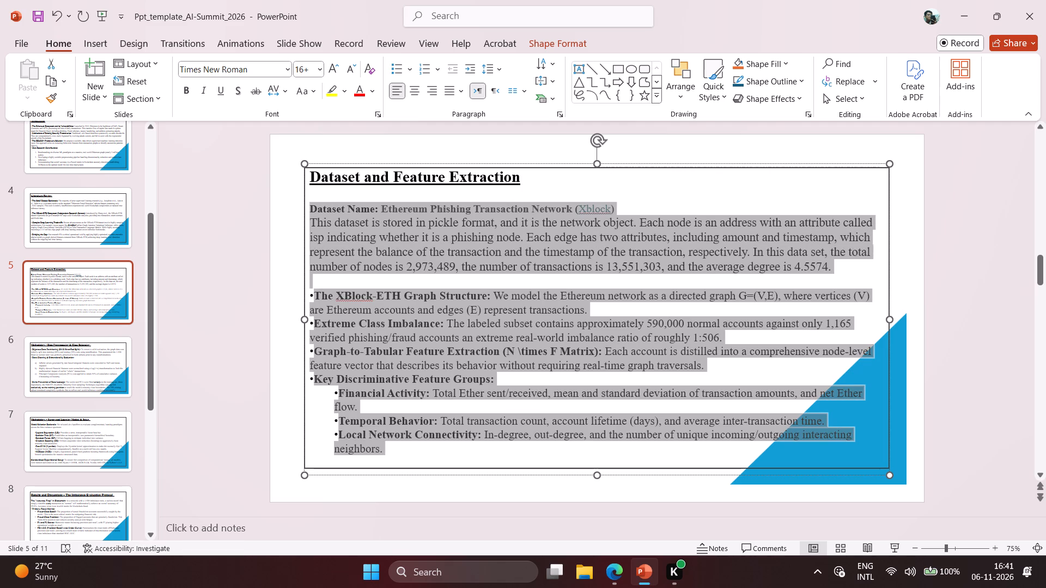
left_click_drag(312, 212, 311, 212)
left_click(331, 70)
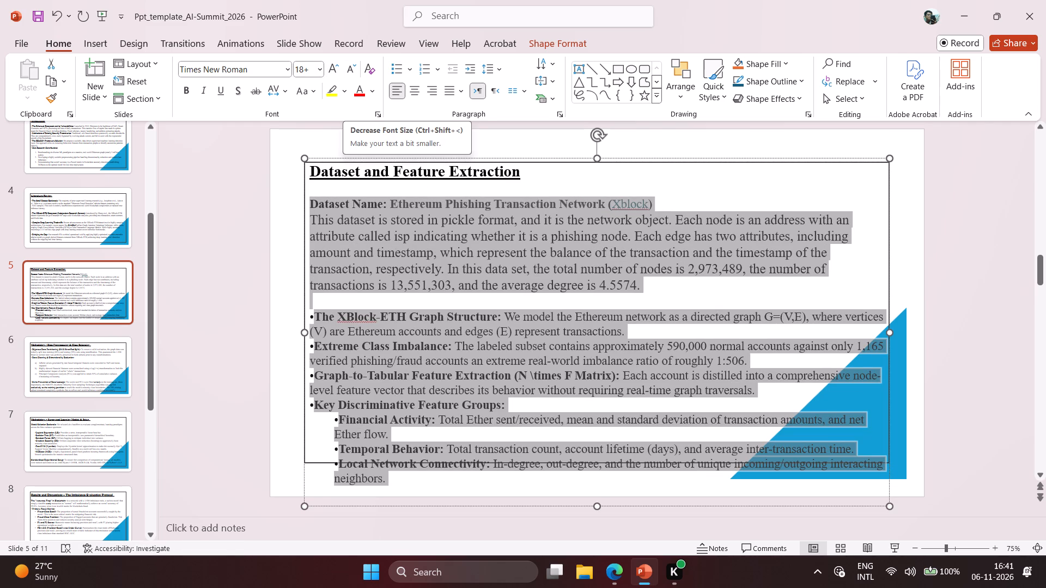
Decrease the font size of all text in slide 5's Dataset and Feature Extraction text box by one step, to 16+.
left_click_drag(599, 506, 594, 436)
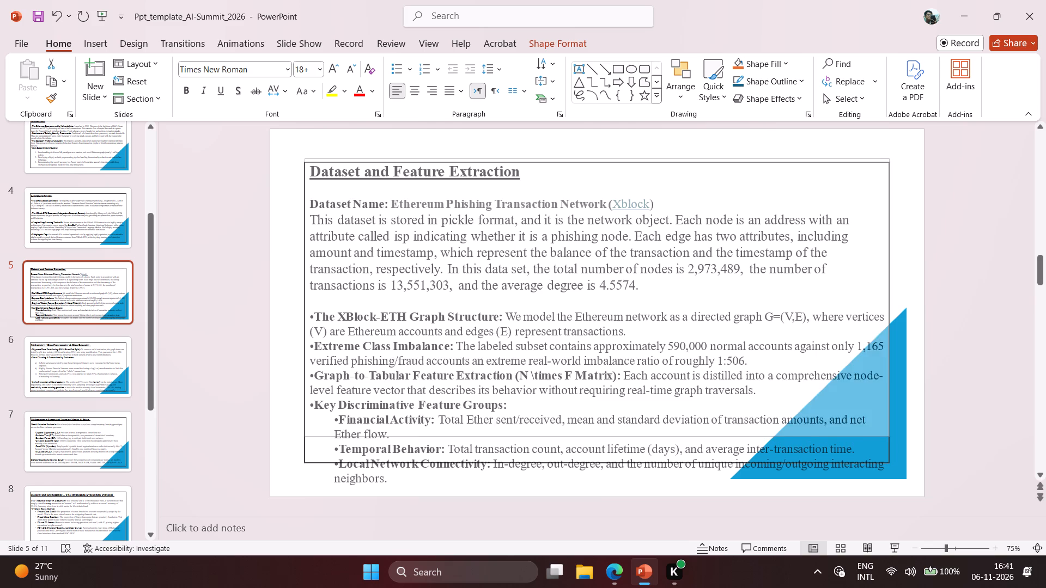
left_click(346, 70)
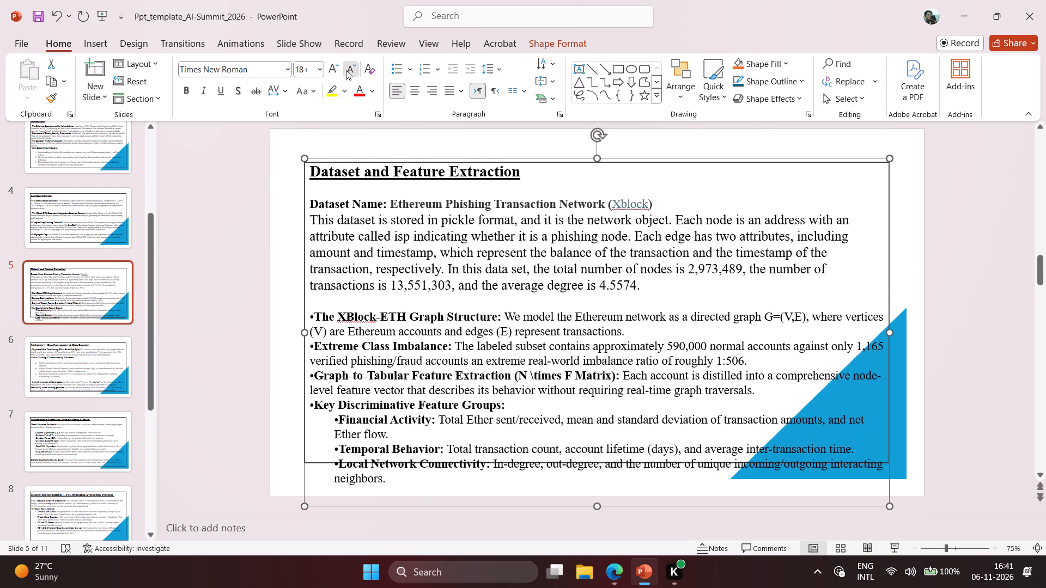
left_click(186, 287)
Review slide 4, Literature Review, and slide 11, Conclusion.
left_click(92, 209)
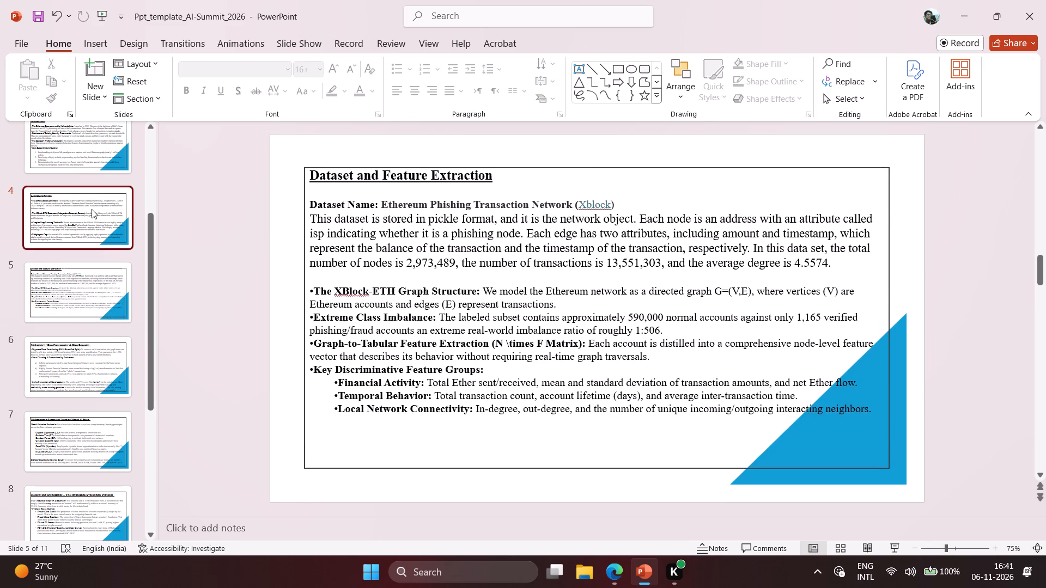
scroll(92, 209, "up", 2)
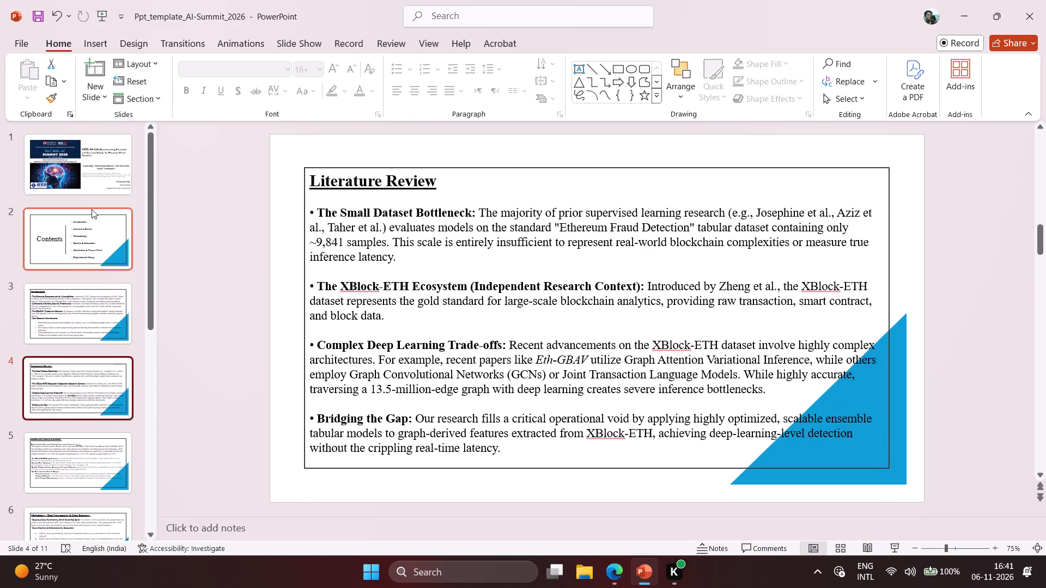
scroll(92, 209, "down", 6)
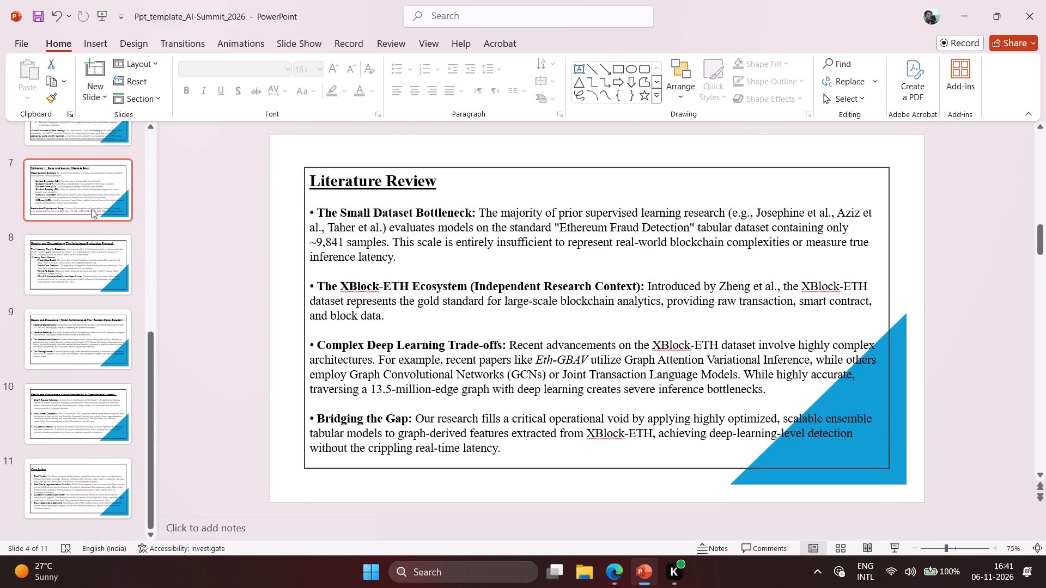
left_click(62, 503)
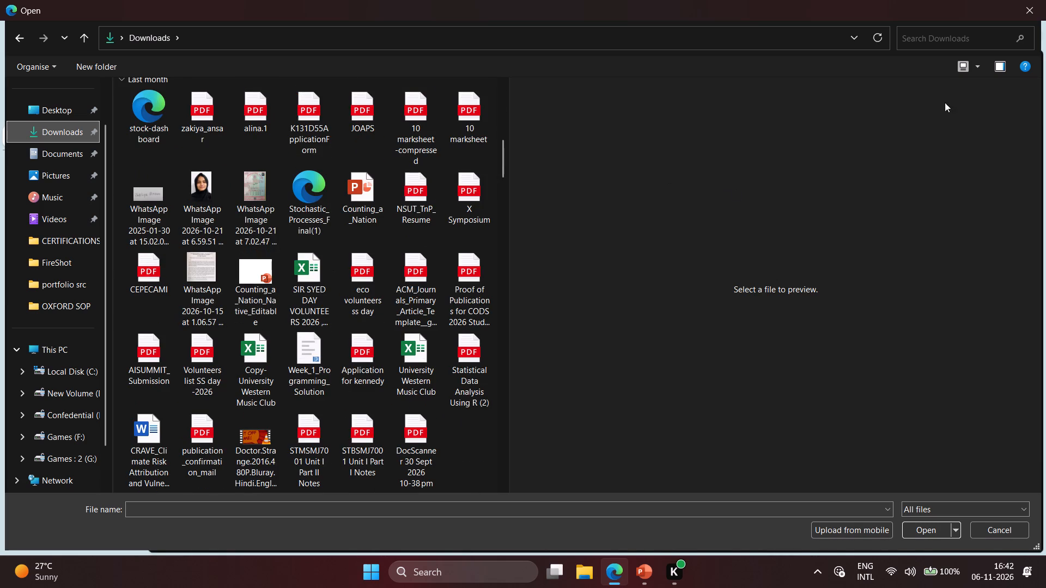
left_click(941, 38)
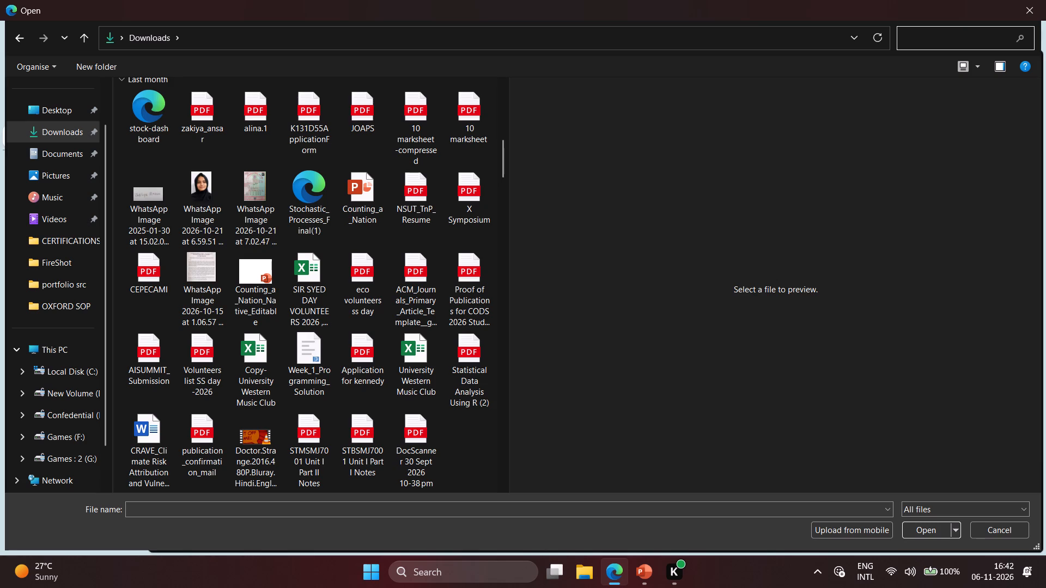
type("fraud")
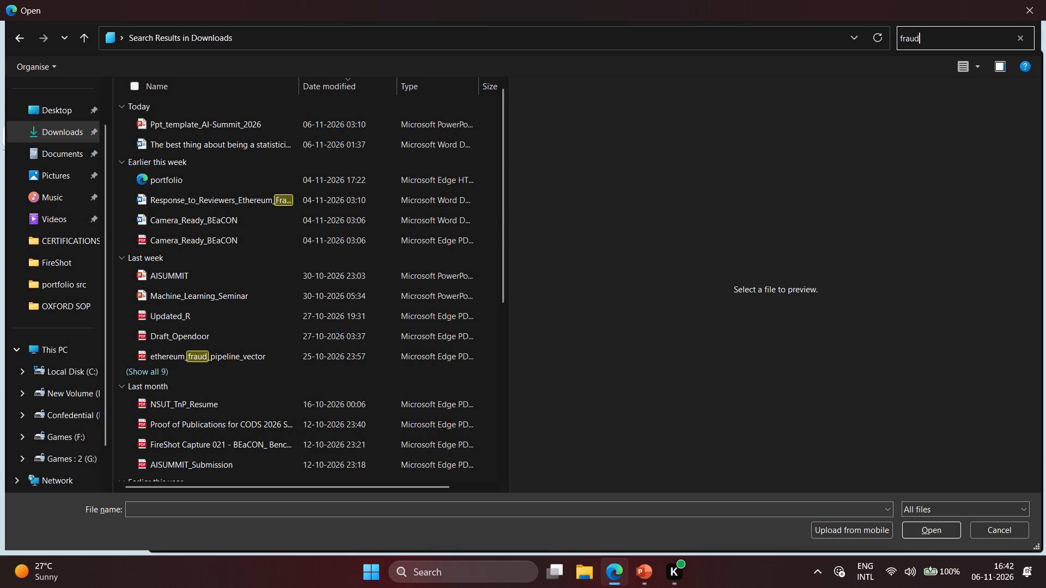
key("BackSpace")
key("BackSpace")
key("BackSpace")
key("BackSpace")
key("BackSpace")
key("BackSpace")
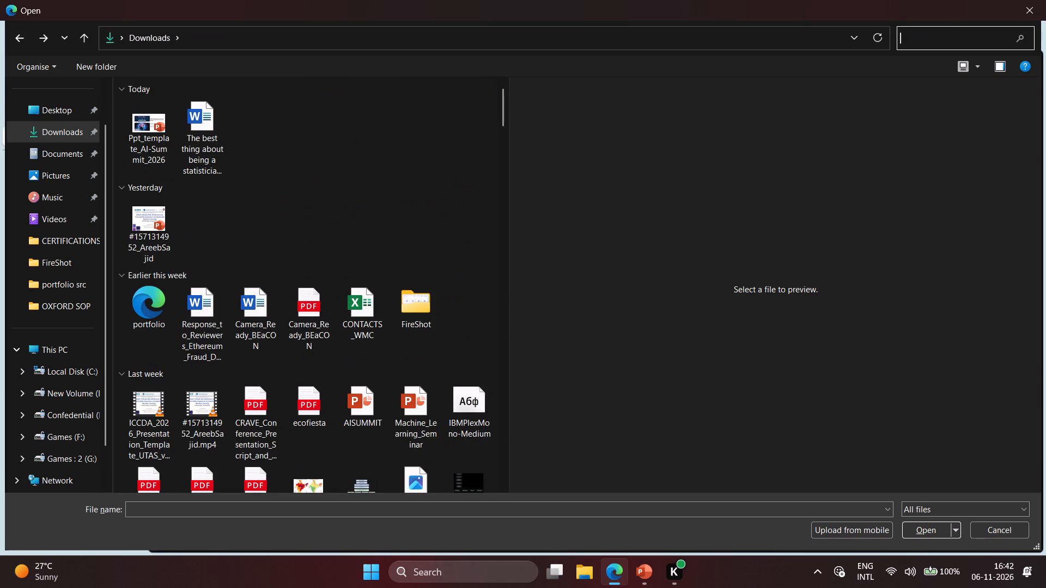
type("beacon")
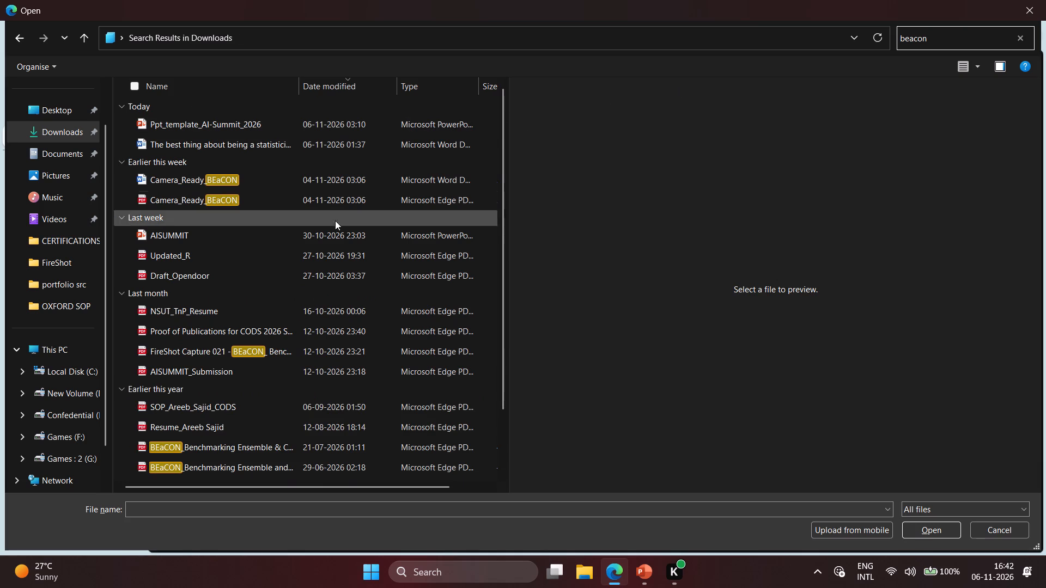
scroll(325, 233, "down", 1)
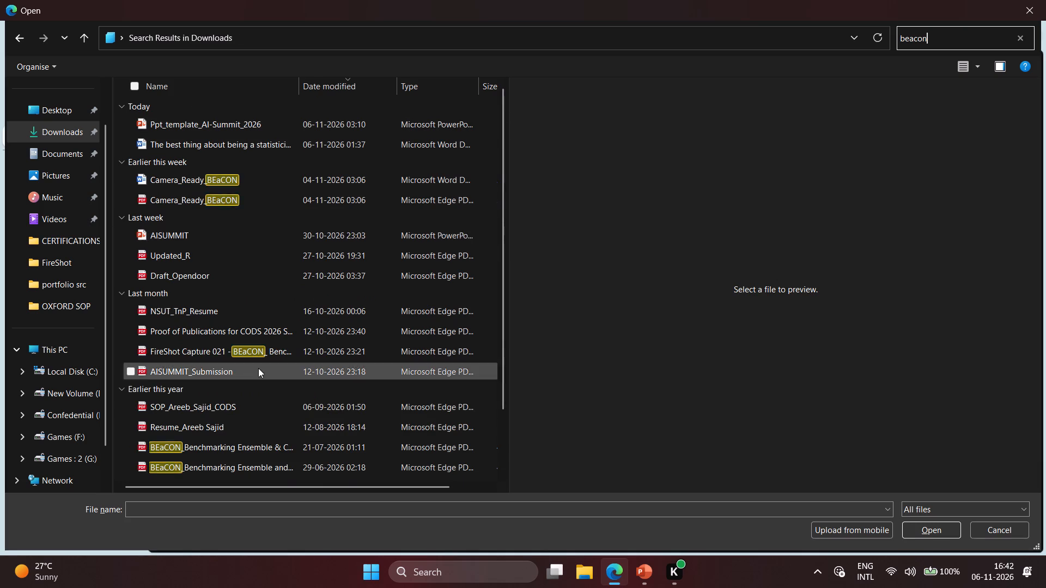
left_click(1002, 526)
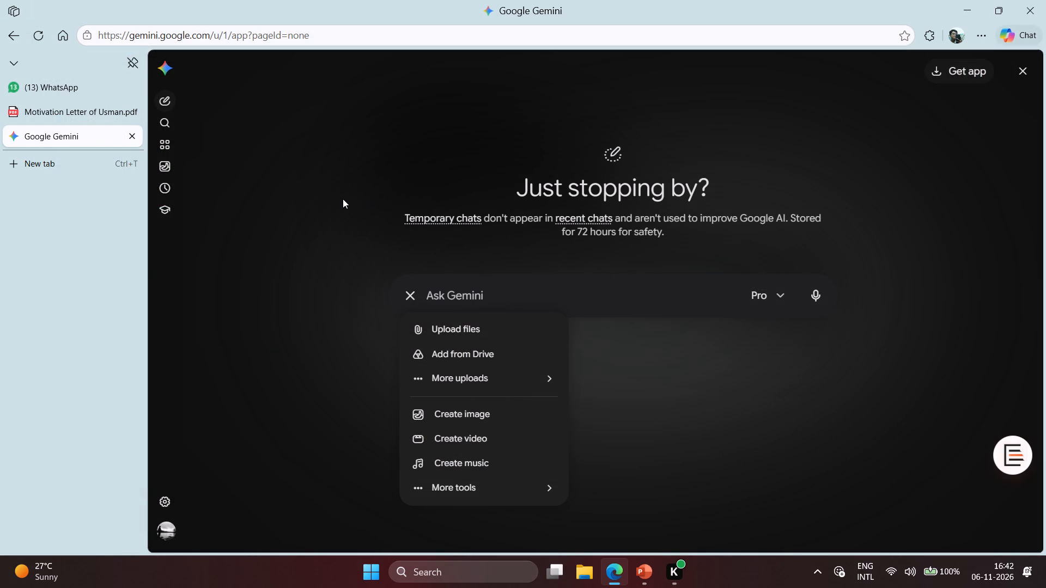
left_click(342, 199)
Download the ICCDA_FRAUD project from the Overleaf project list as a PDF and open it in the browser.
left_click(110, 163)
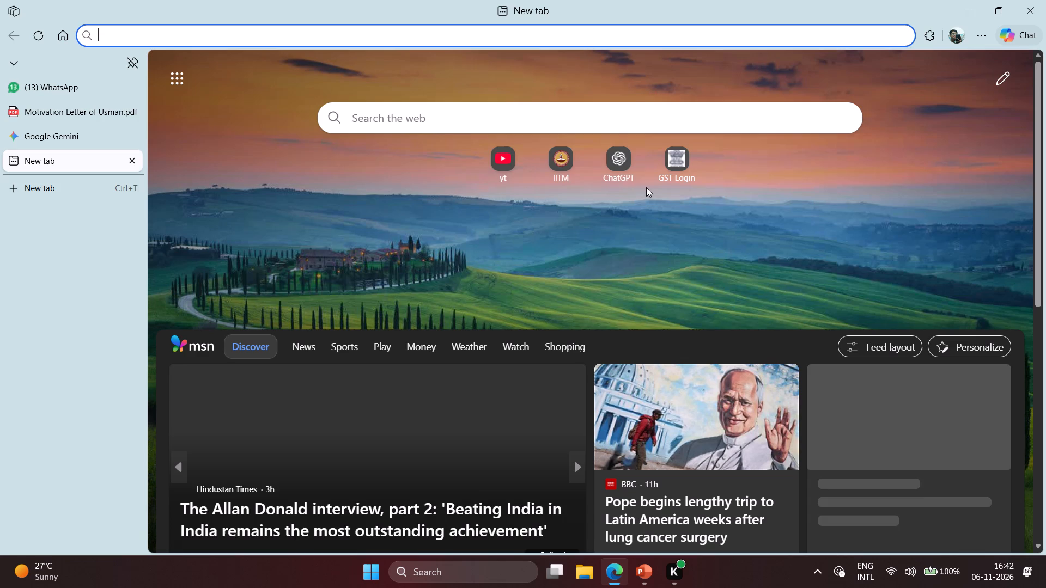
left_click(739, 155)
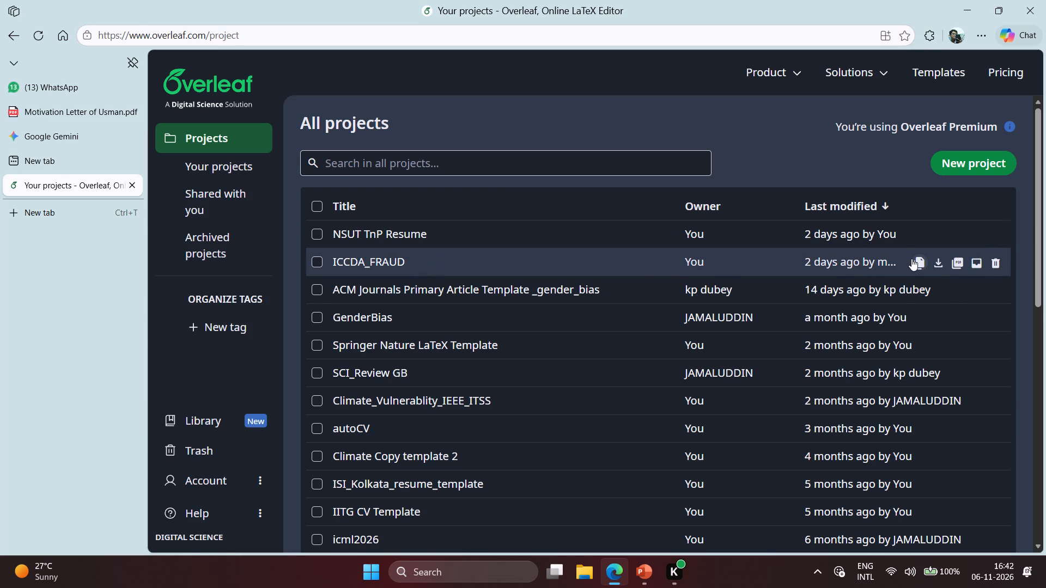
left_click(936, 262)
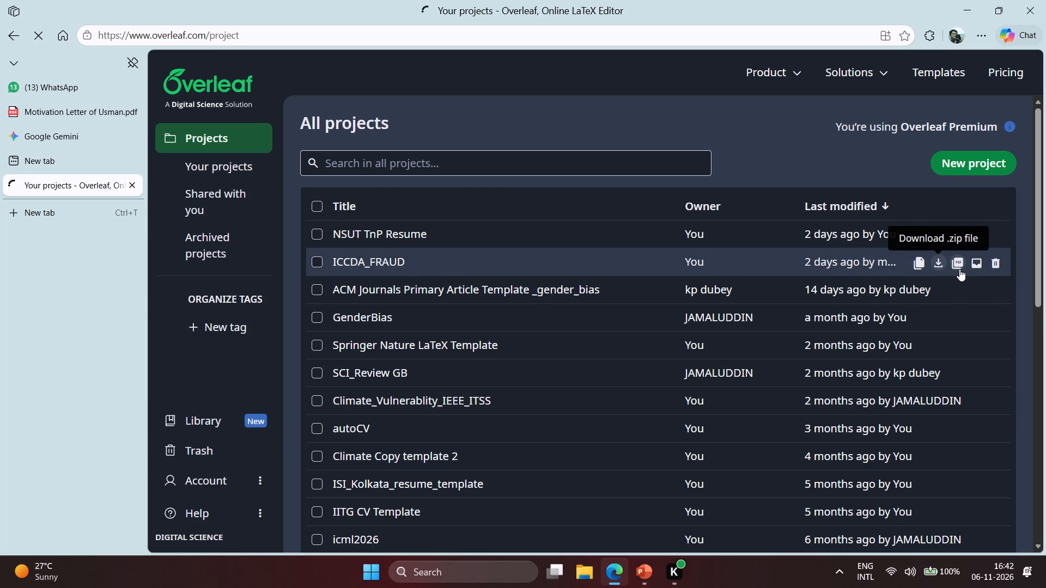
left_click(961, 269)
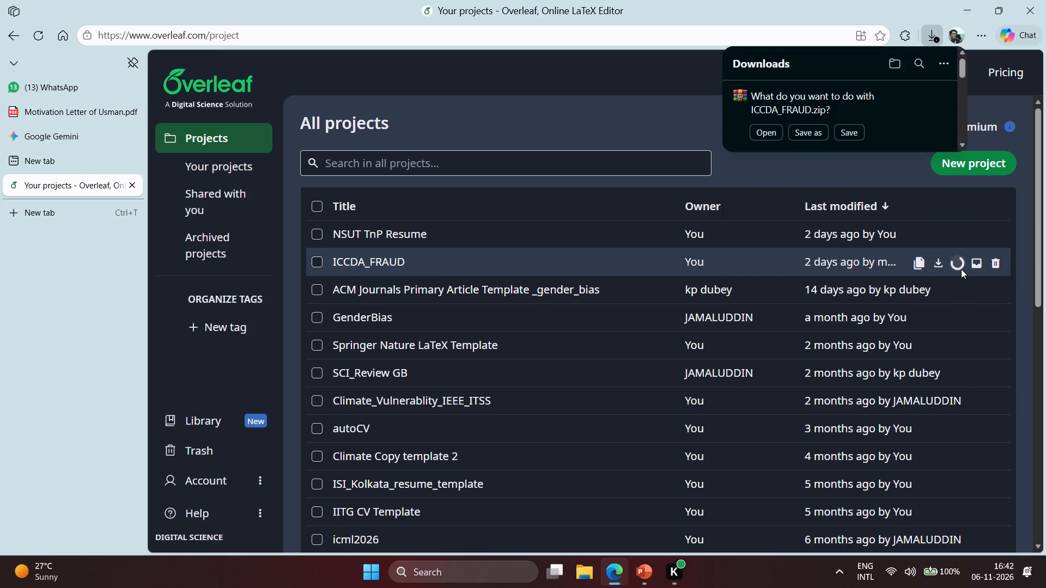
left_click(941, 106)
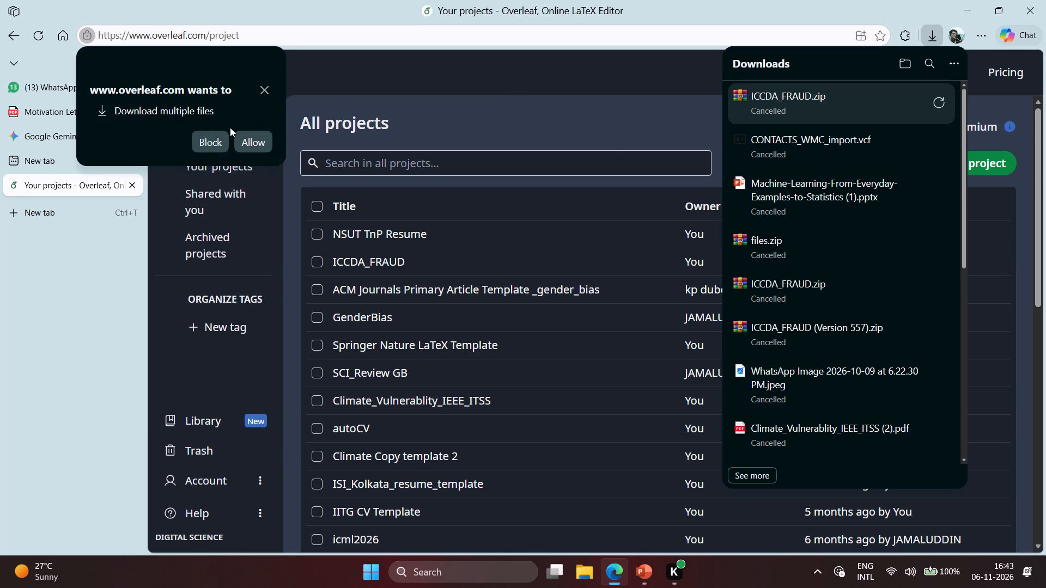
left_click(248, 136)
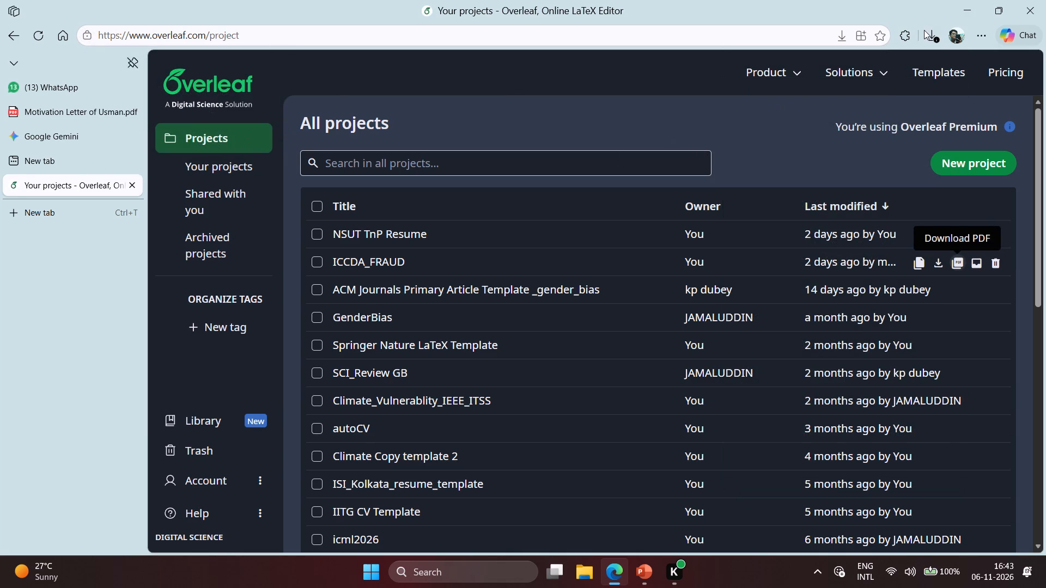
left_click(934, 32)
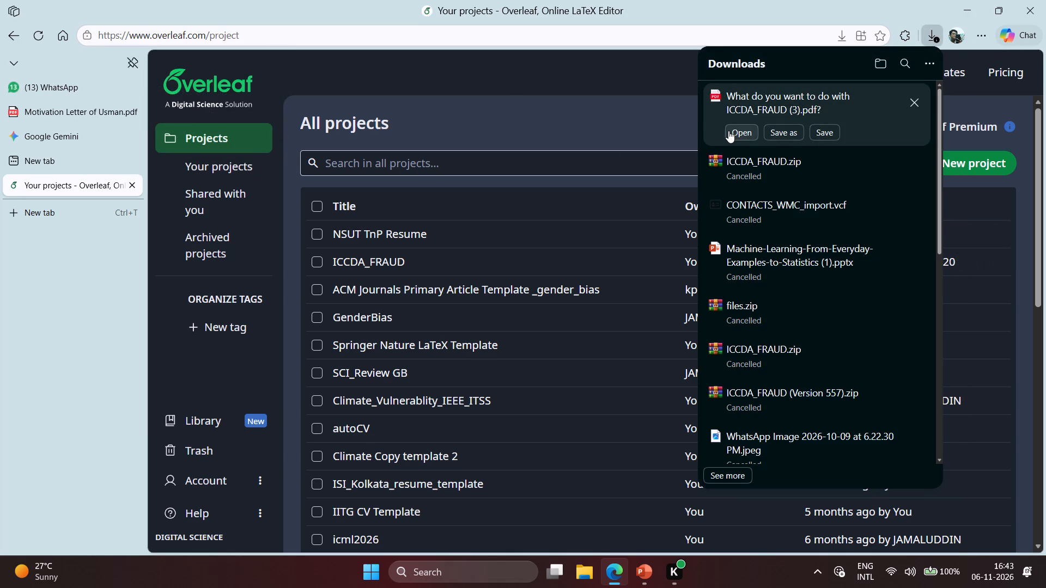
left_click(732, 131)
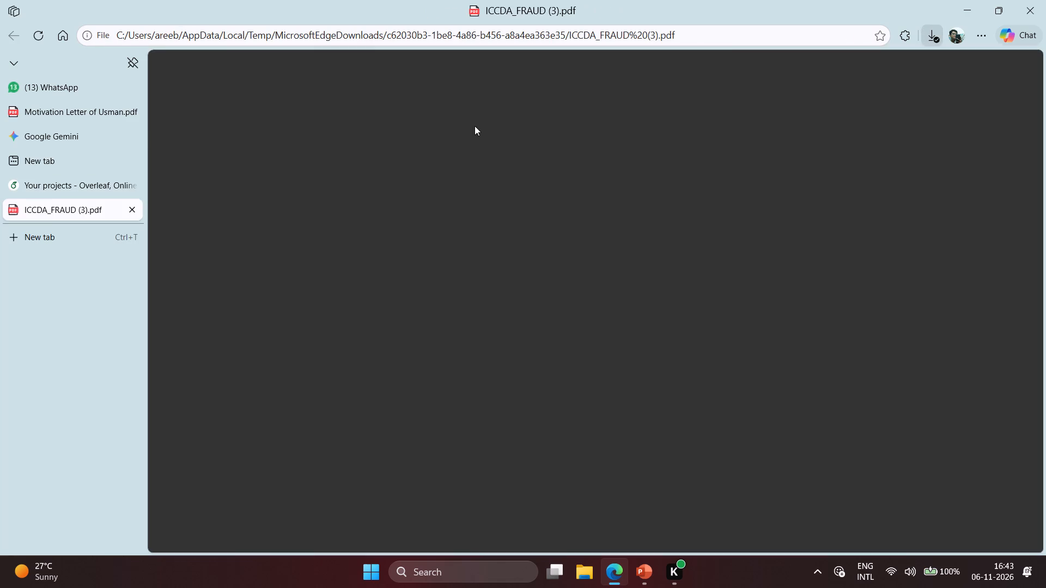
Close the blank new tab and the Overleaf projects tab, keeping the ICCDA_FRAUD PDF open.
left_click(130, 159)
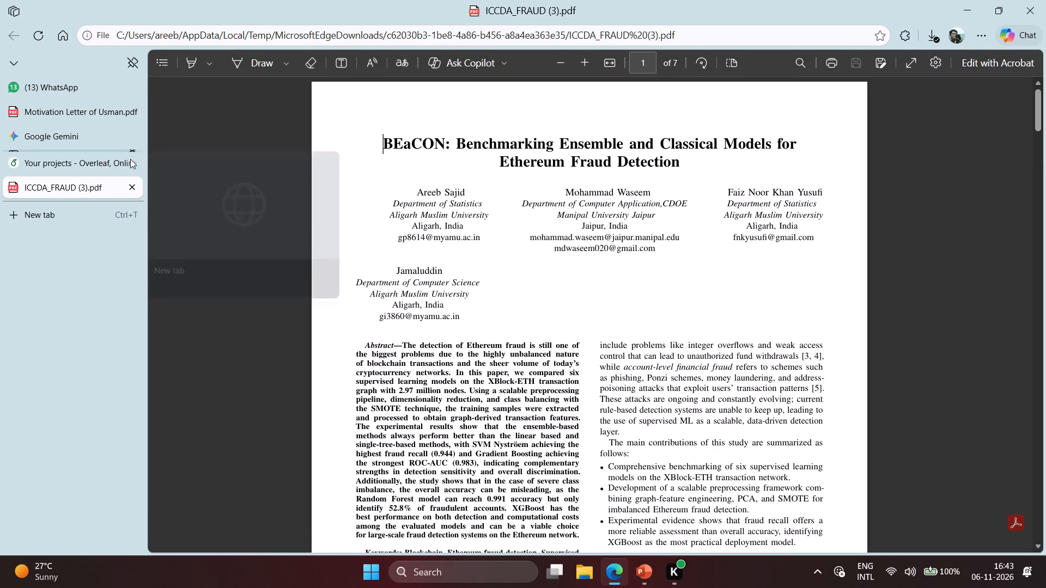
left_click(130, 159)
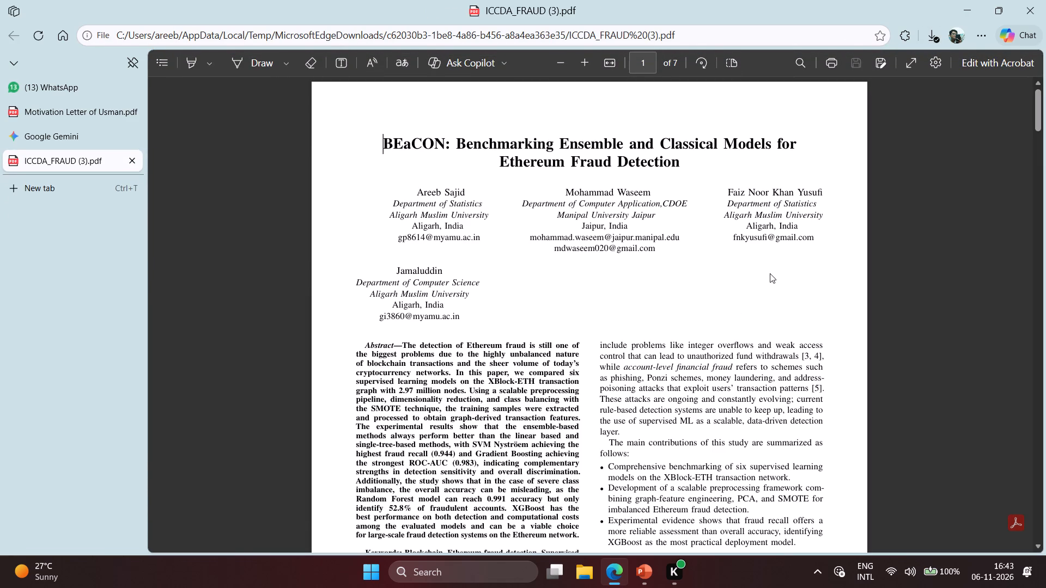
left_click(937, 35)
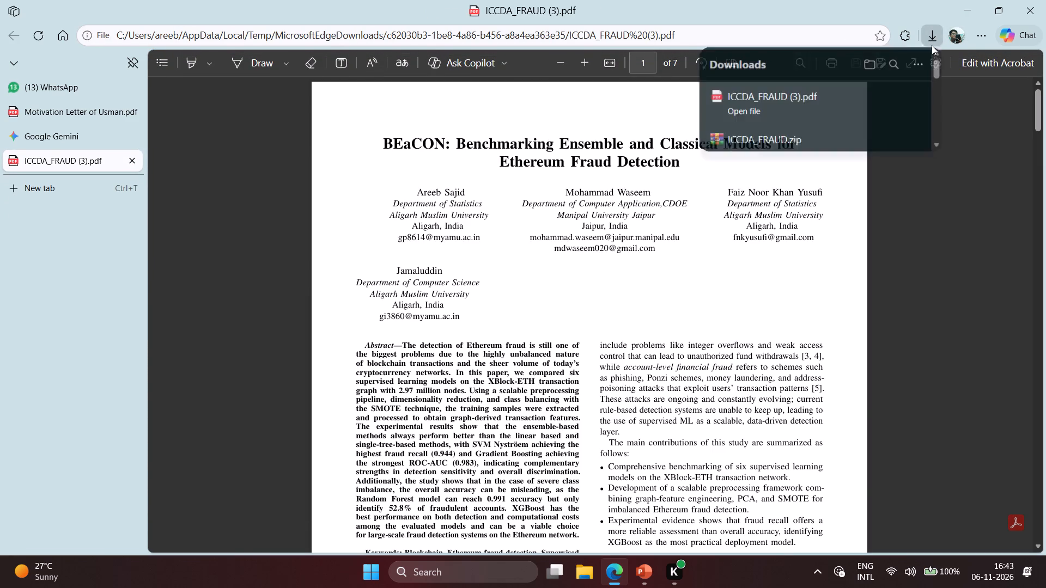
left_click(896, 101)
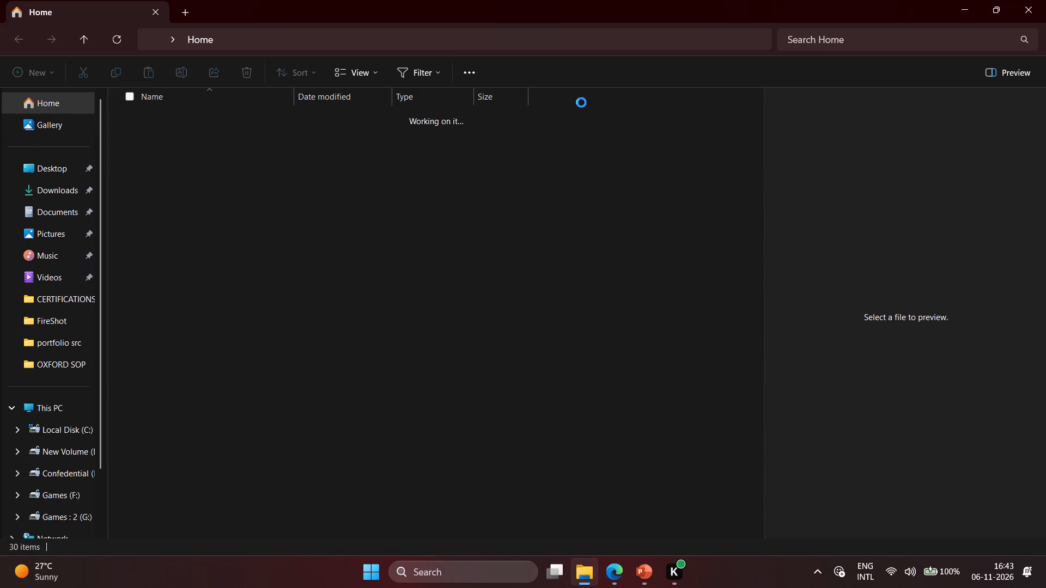